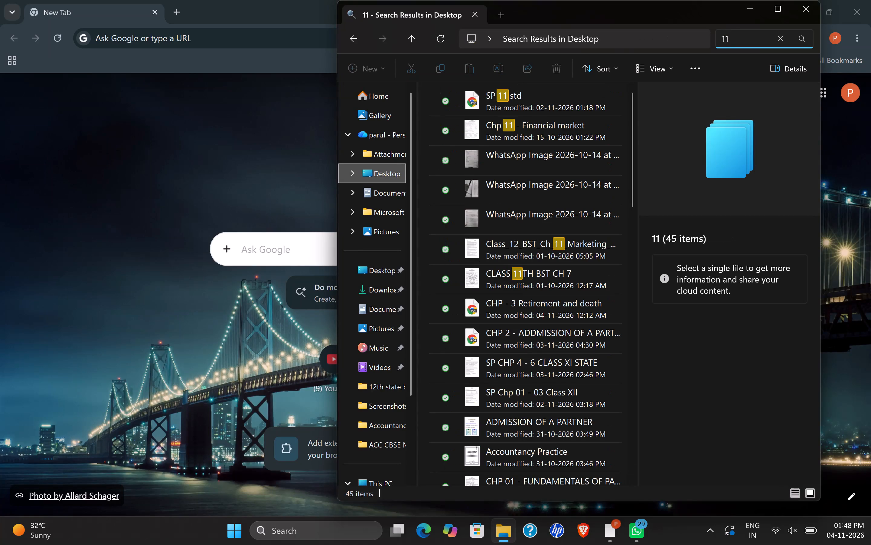
Open the SP 11 std PDF from the file search results and go to the Exercises on page 107.
left_click(588, 103)
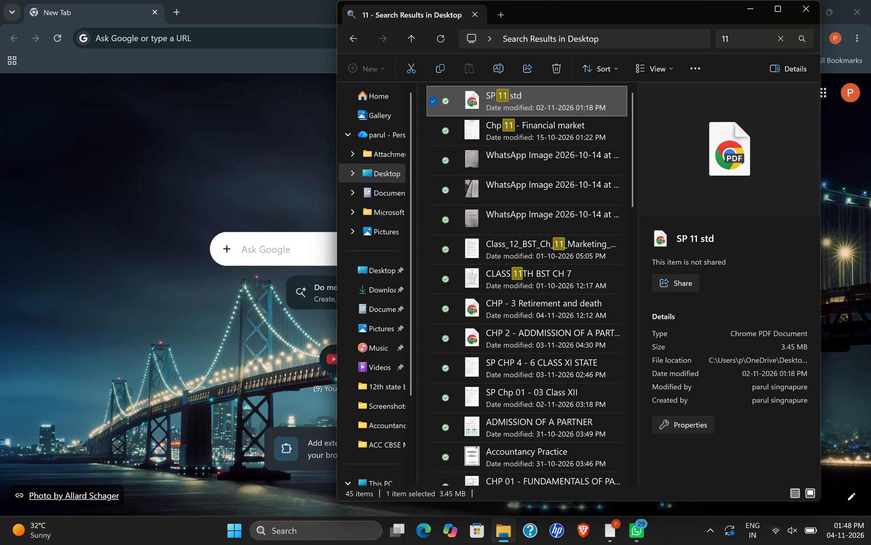
left_click(591, 98)
left_click_drag(591, 98, 588, 100)
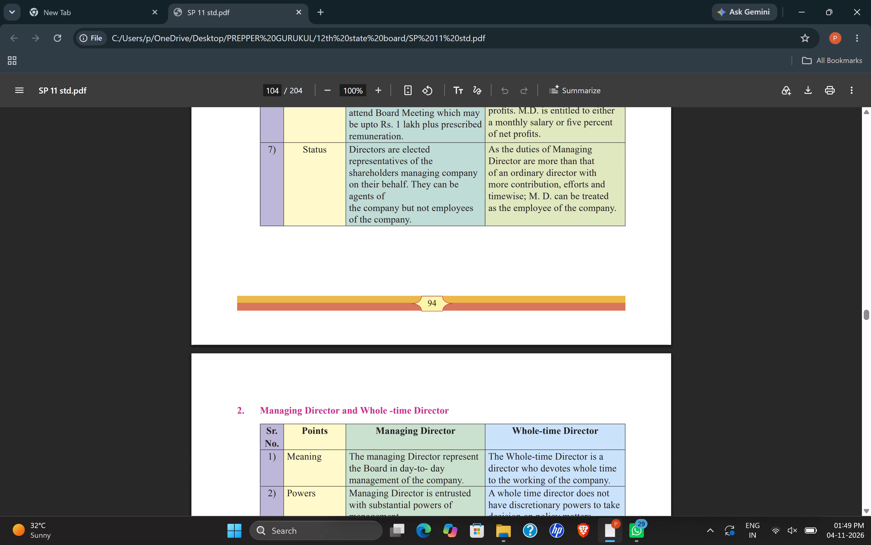
scroll(429, 320, "down", 7)
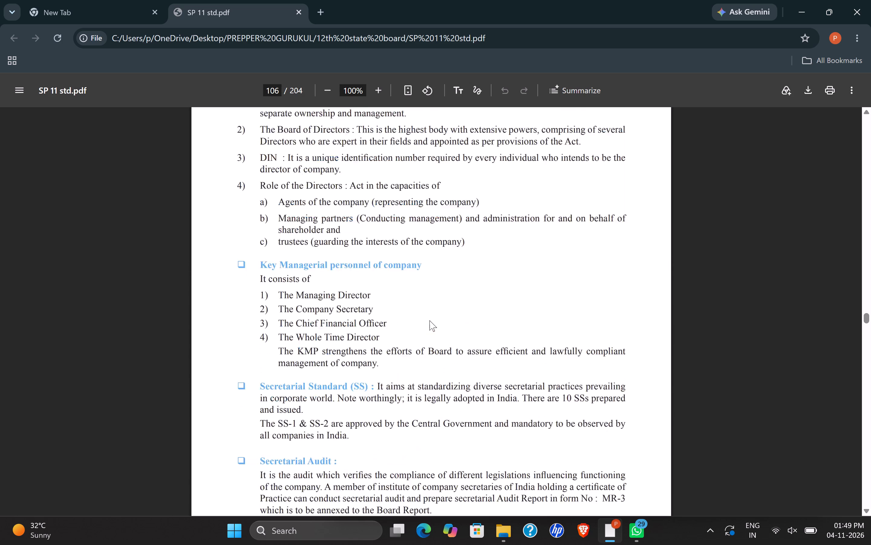
scroll(429, 320, "down", 1)
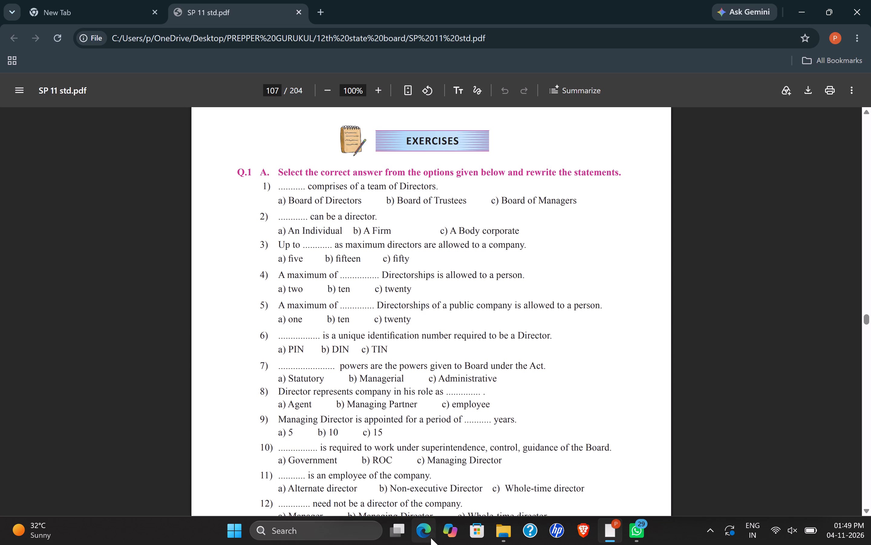
Switch to Word and open the recent document SECRETERIAL PRACTICE ch 01 - 03 class 11.
left_click(329, 531)
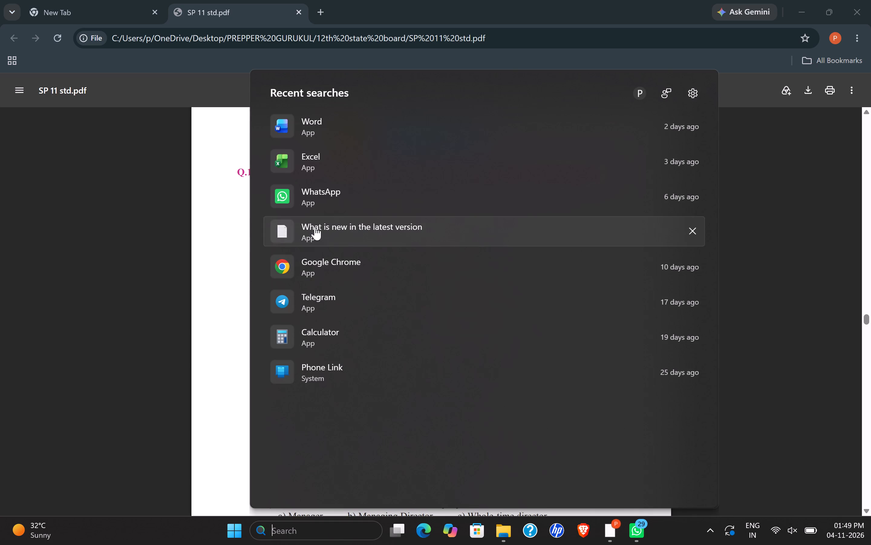
double_click(318, 162)
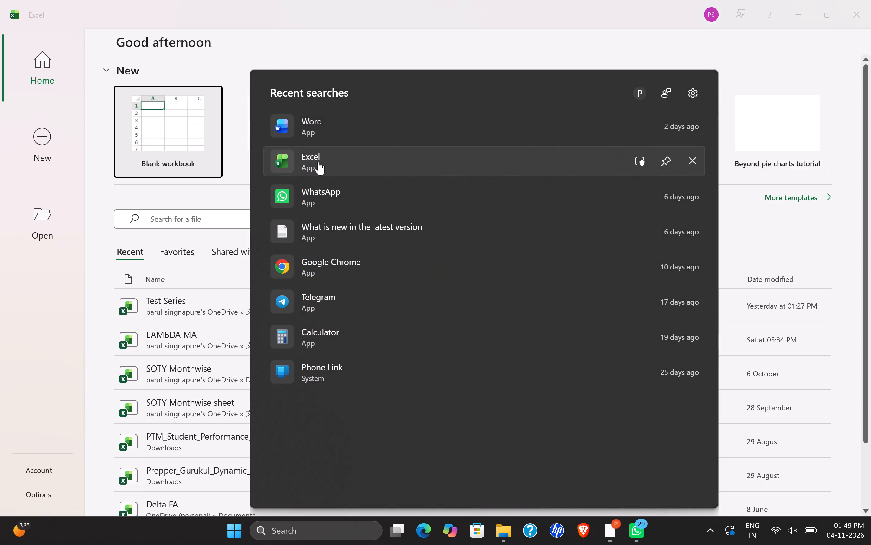
double_click(319, 128)
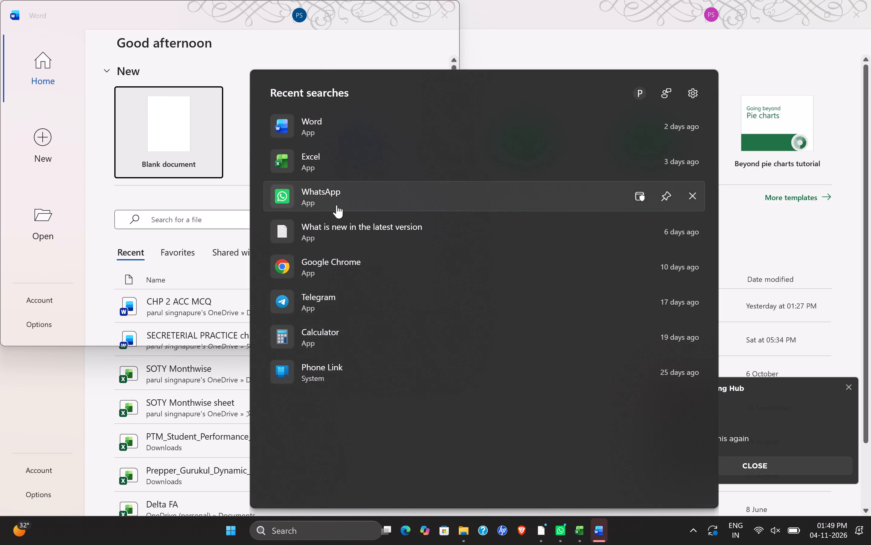
left_click(410, 13)
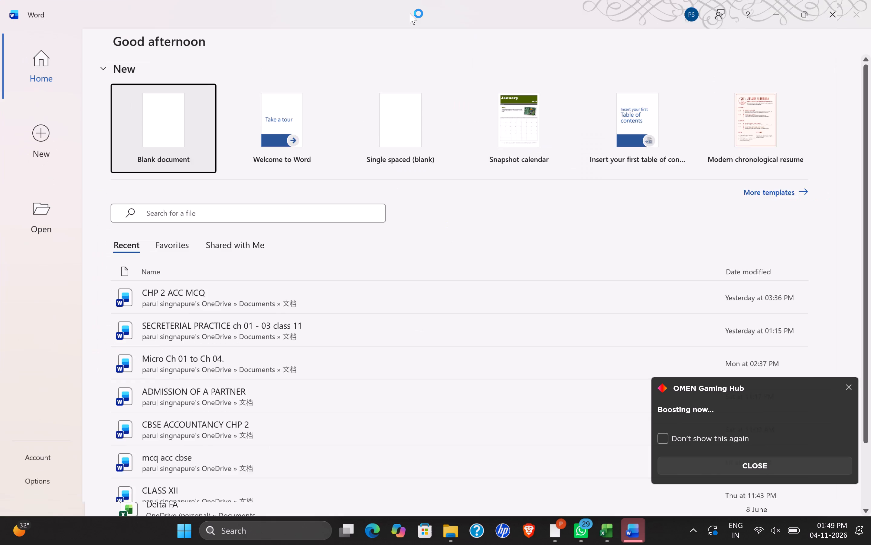
left_click(297, 342)
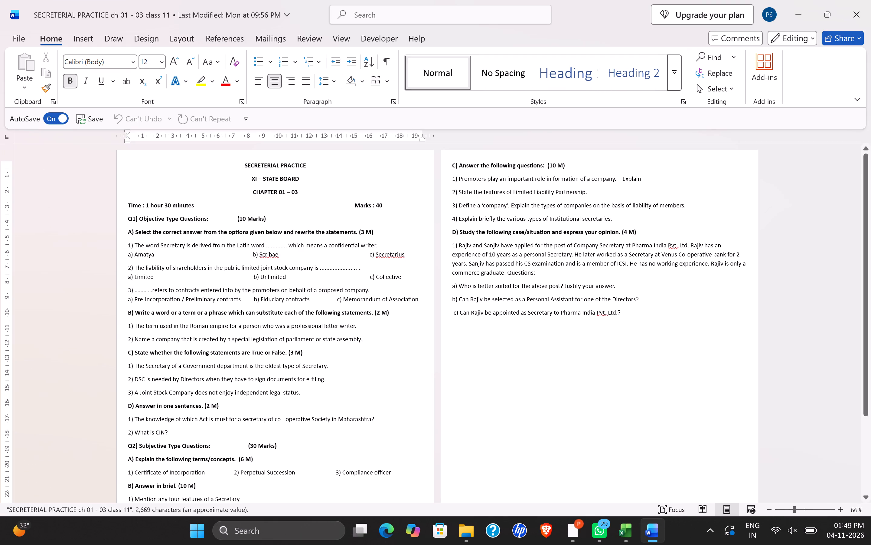
Change the chapter range in the paper's heading to 10 - 12.
left_click_drag(283, 193, 310, 194)
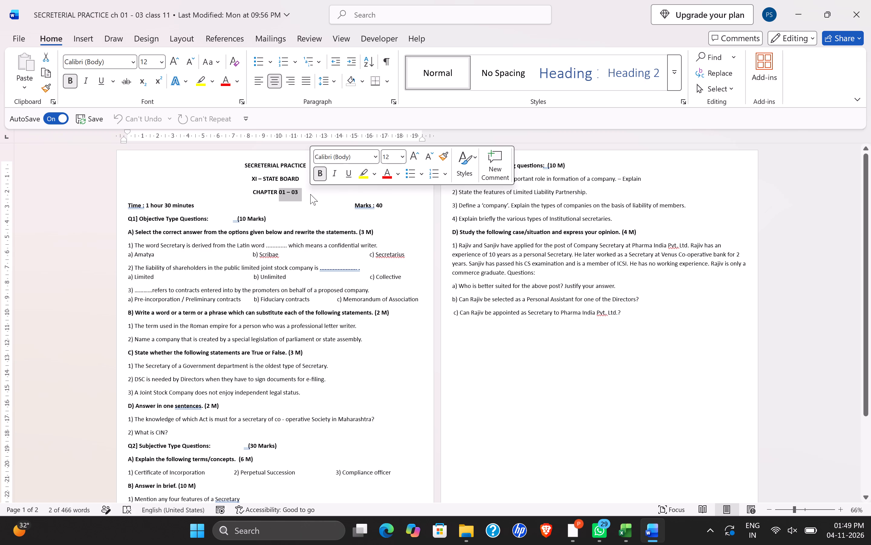
key("BackSpace")
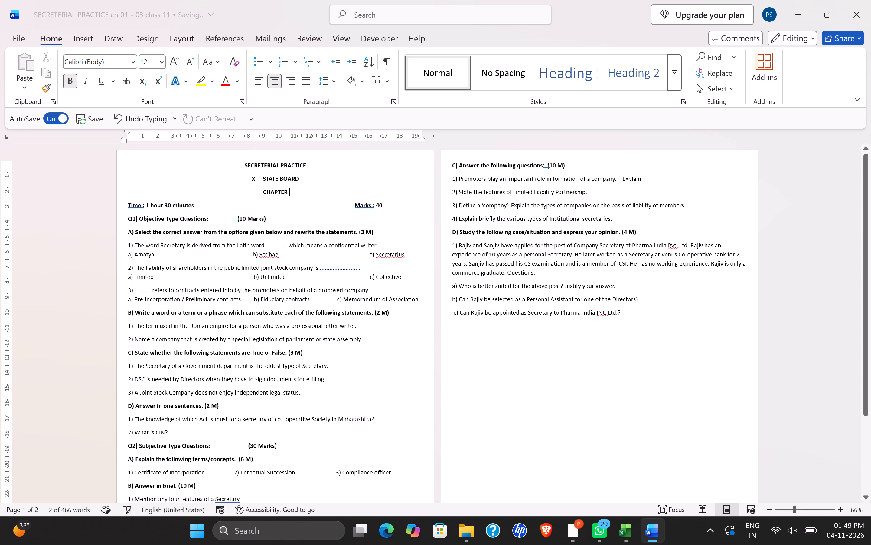
type("10 -")
key("space")
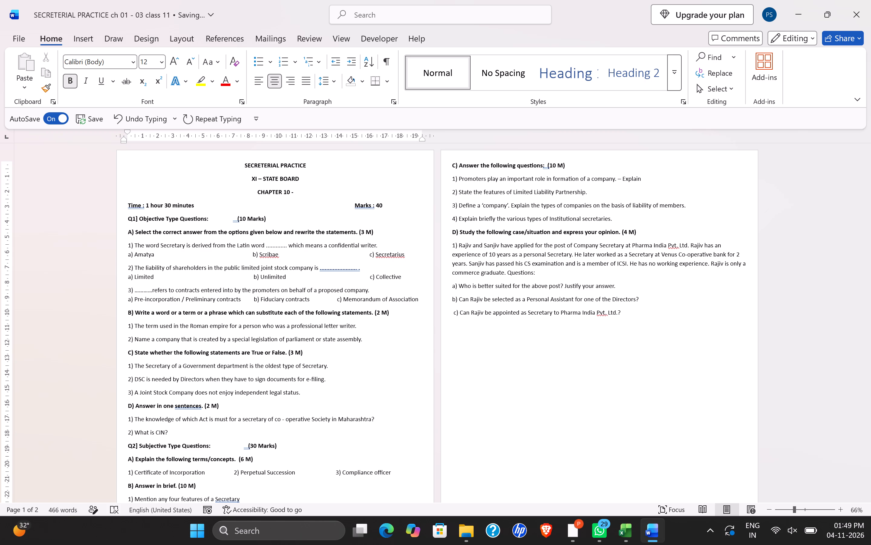
type("12")
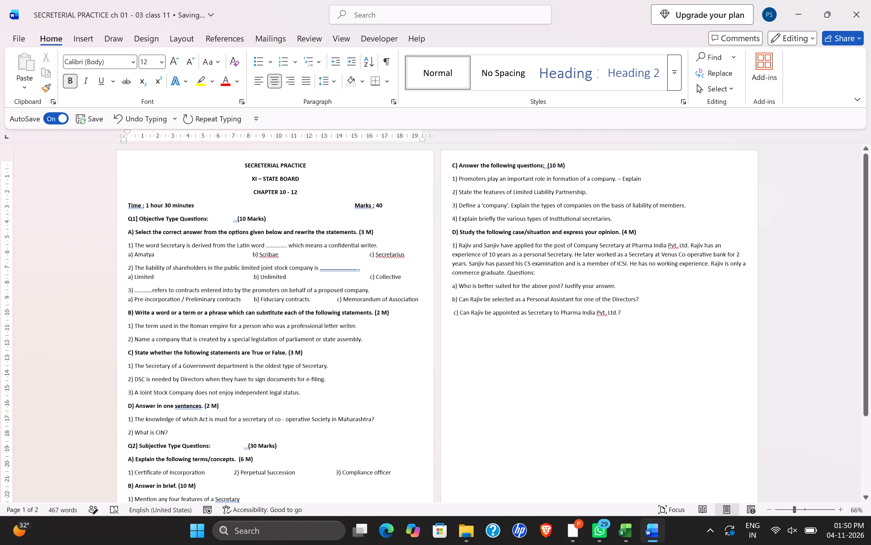
Shift the "Marks : 40" text toward the page's right margin with extra spaces.
left_click(352, 205)
key("space")
key("space")
key("space")
key("space")
key("space")
key("space")
key("space")
key("space")
key("space")
key("space")
key("space")
key("space")
key("space")
key("space")
key("space")
key("space")
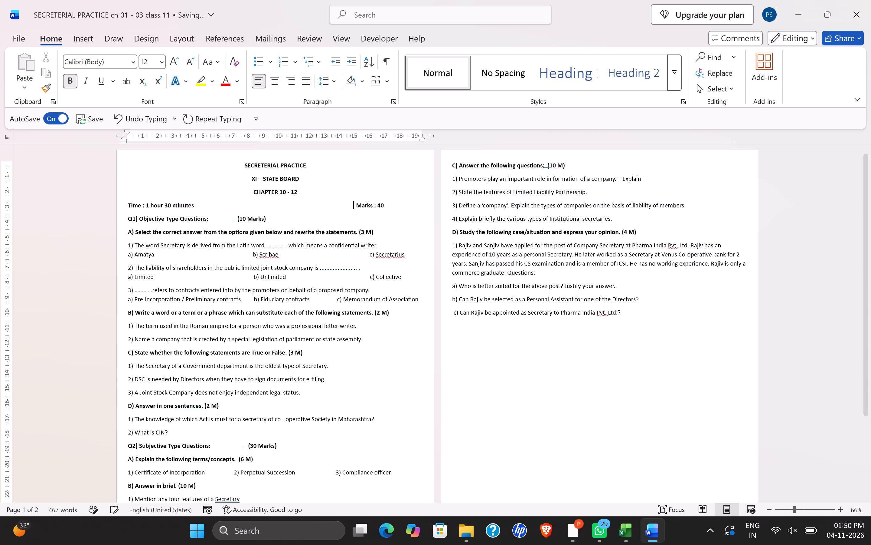
key("space")
key("space")
key("space")
key("space")
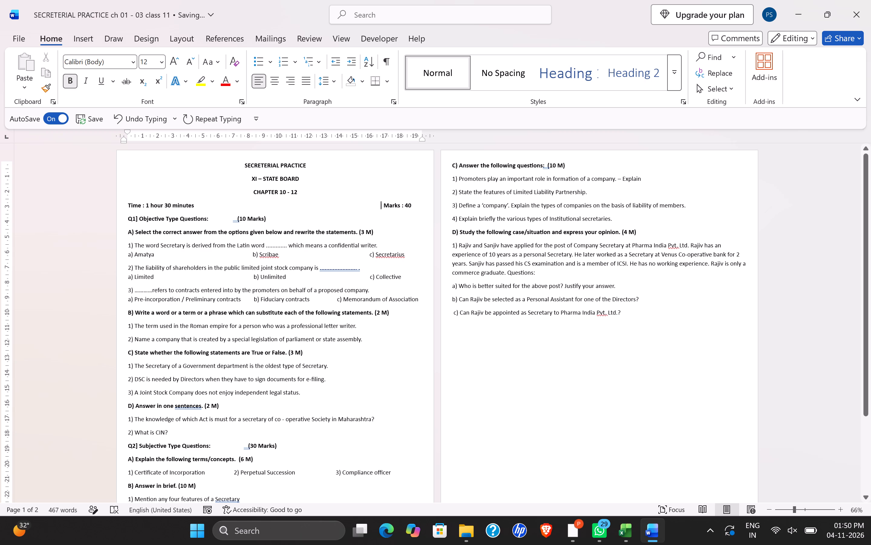
Delete the questions under sections A, B and C of Q1, keeping the section headings.
left_click_drag(120, 247, 359, 302)
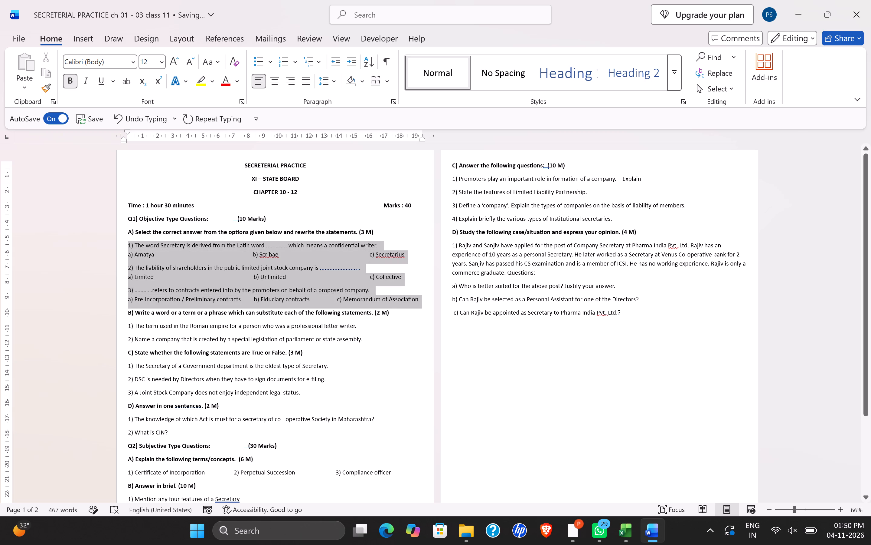
left_click_drag(359, 302, 406, 300)
key("Delete")
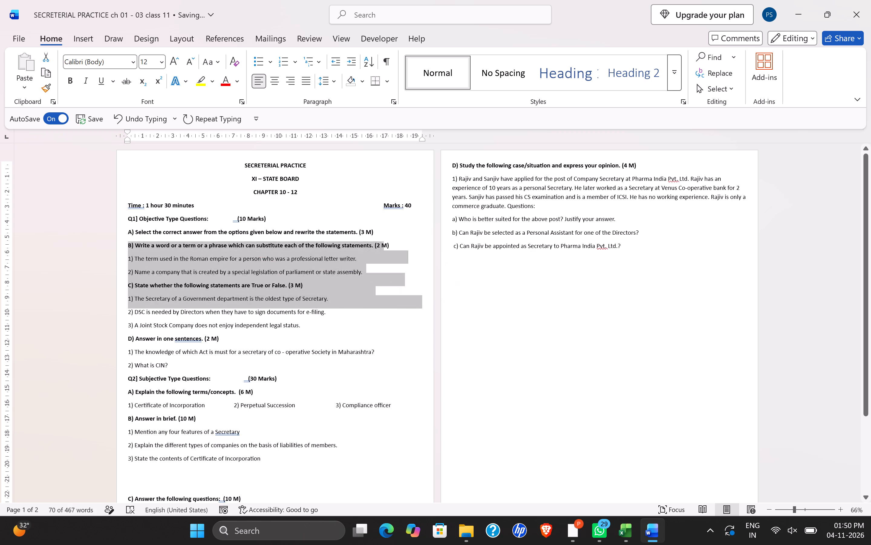
left_click_drag(123, 259, 371, 274)
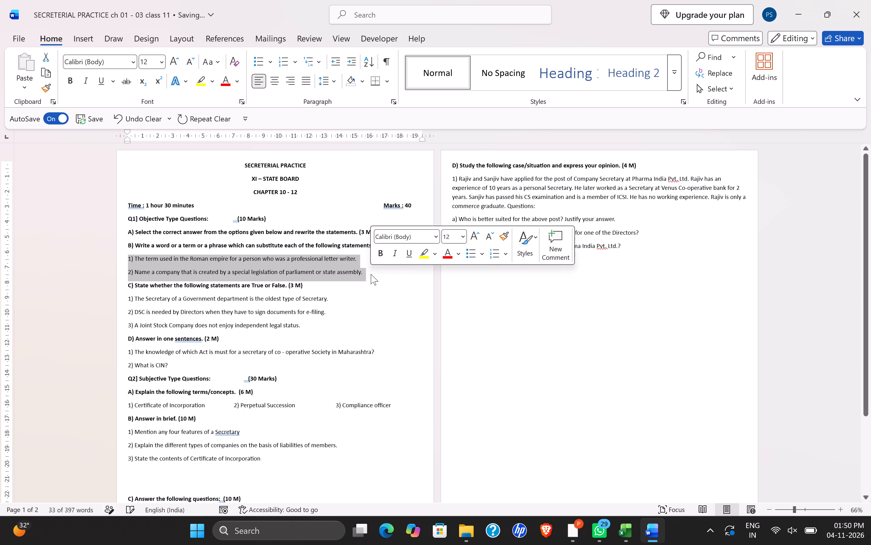
key("Delete")
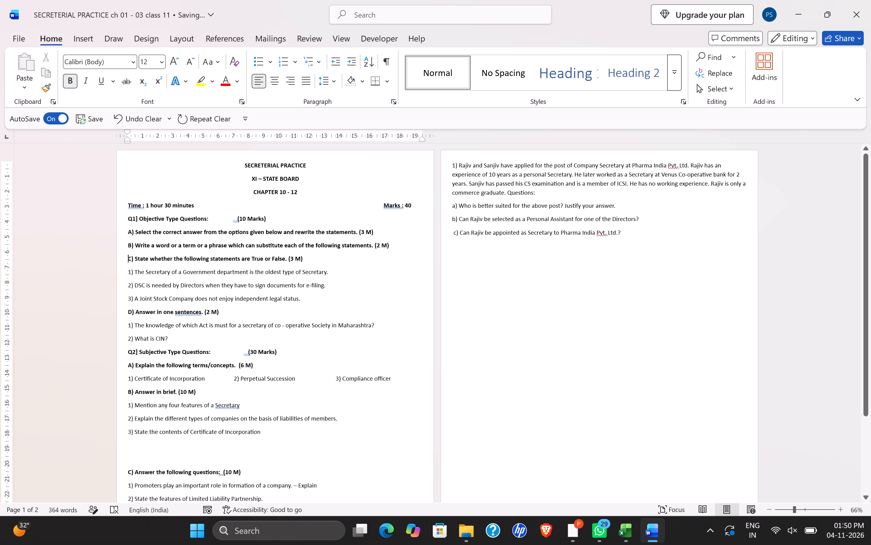
left_click_drag(125, 269, 321, 296)
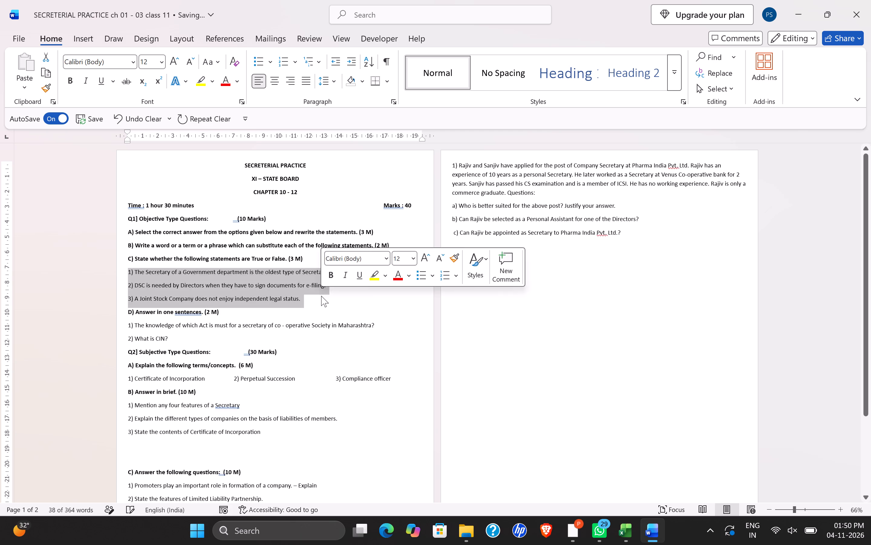
key("Delete")
Delete the questions and the case study under sections B, C and D of Q2, keeping the section headings.
scroll(265, 336, "down", 1)
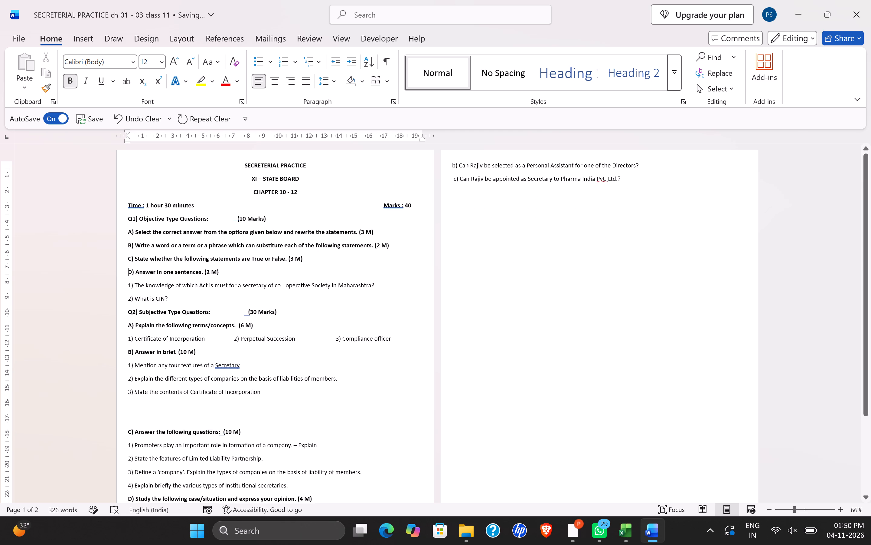
scroll(265, 336, "down", 1)
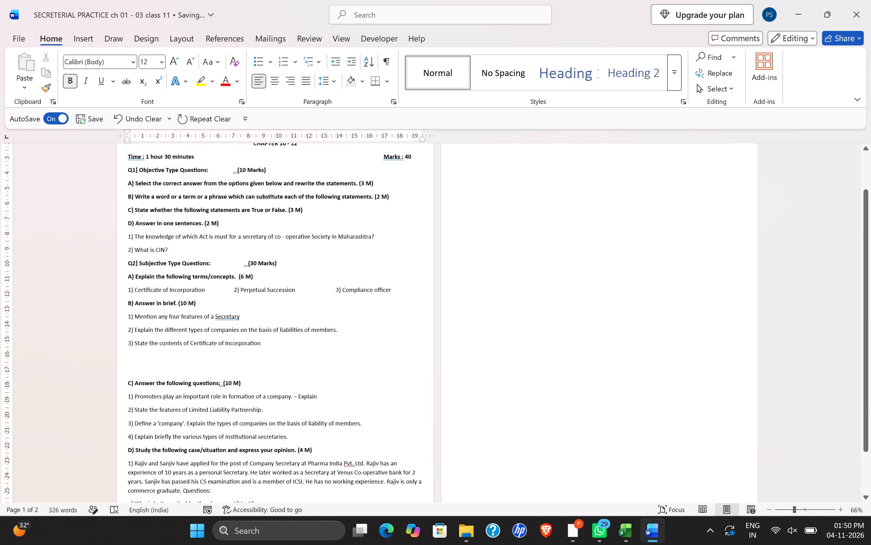
left_click_drag(121, 312, 285, 347)
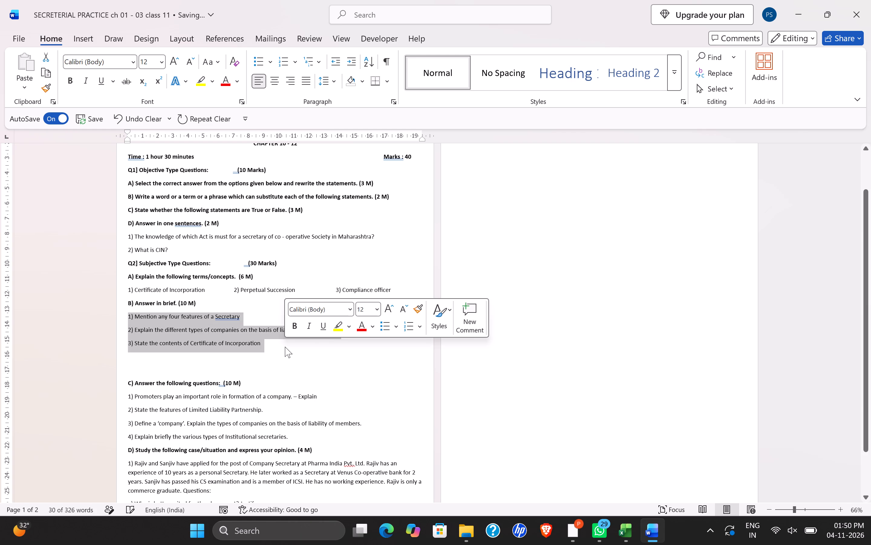
key("Delete")
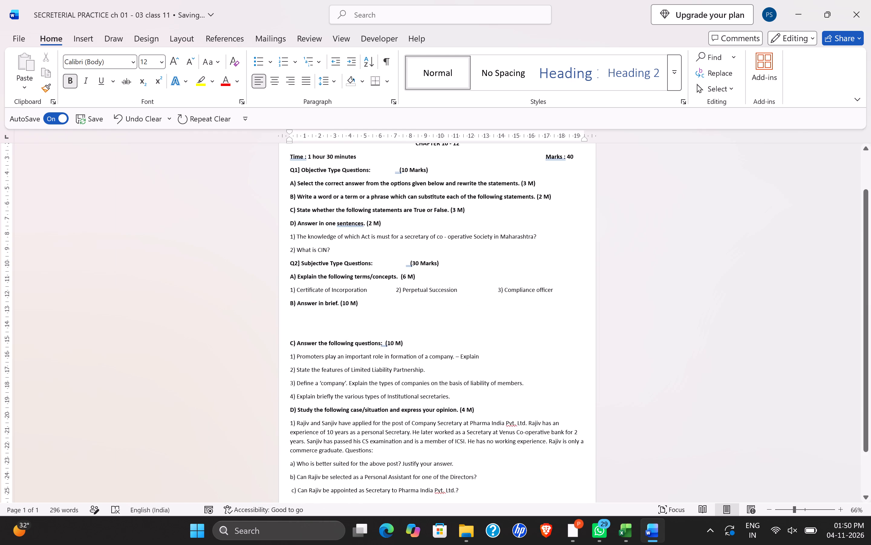
left_click_drag(286, 356, 466, 398)
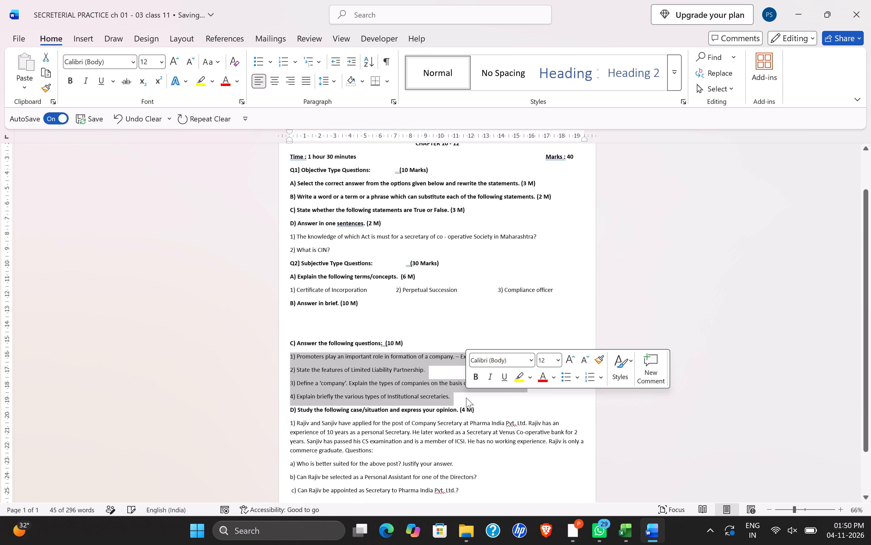
key("Delete")
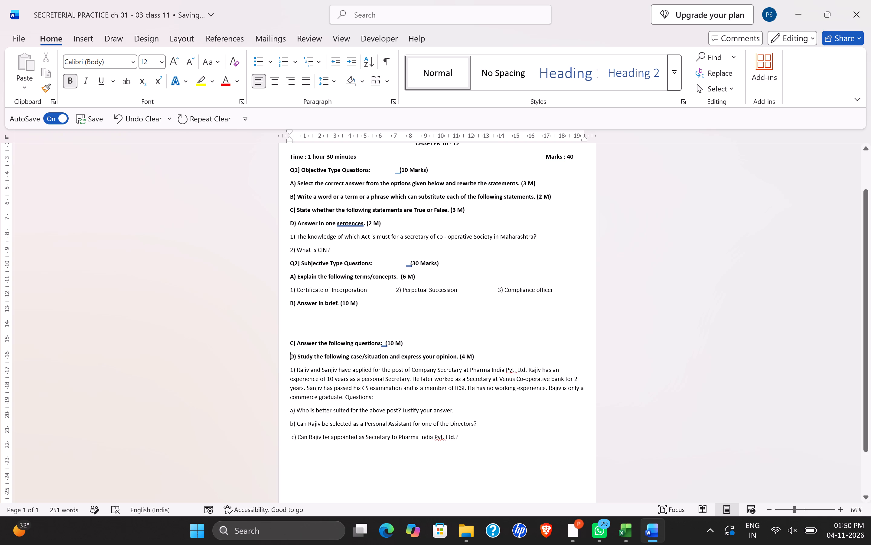
left_click_drag(285, 372, 498, 445)
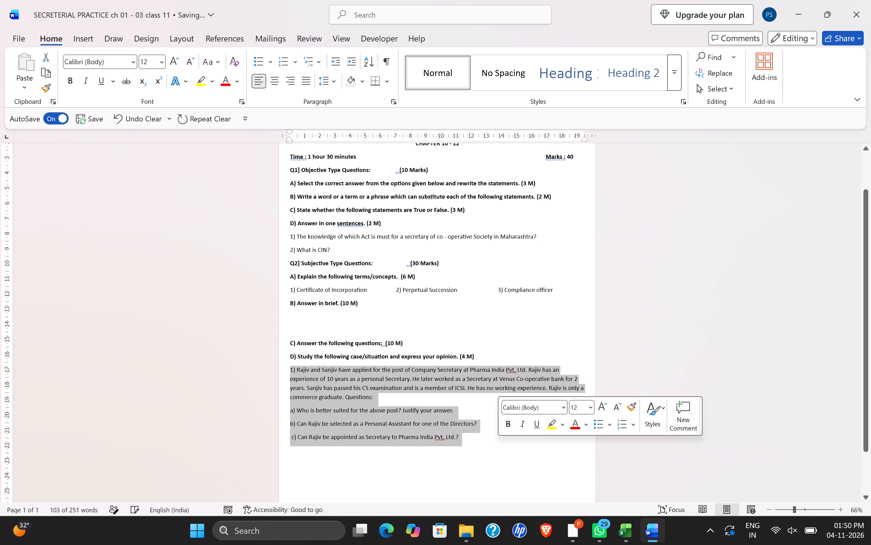
key("Delete")
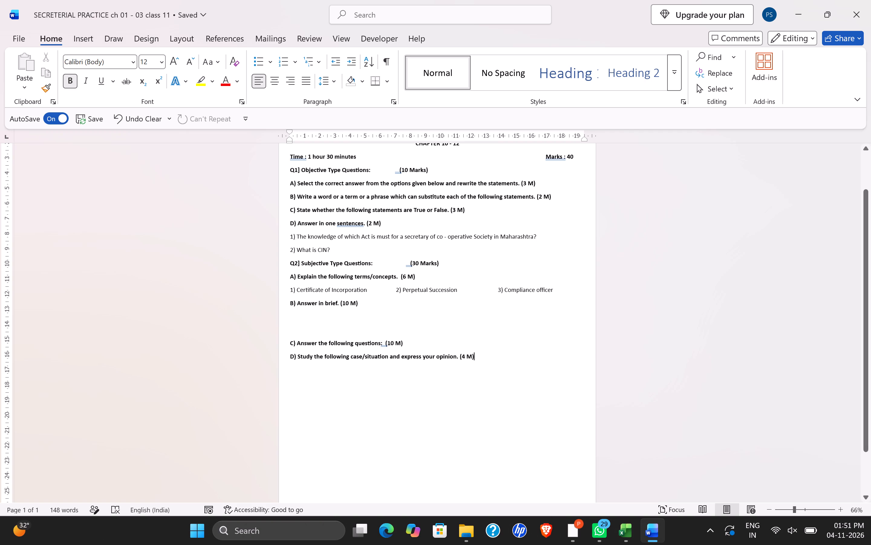
Set the Q1 total to 4 Marks and the marks of its True or False and select-the-correct-answer sections to 2 M each.
left_click(408, 170)
key("BackSpace")
key("BackSpace")
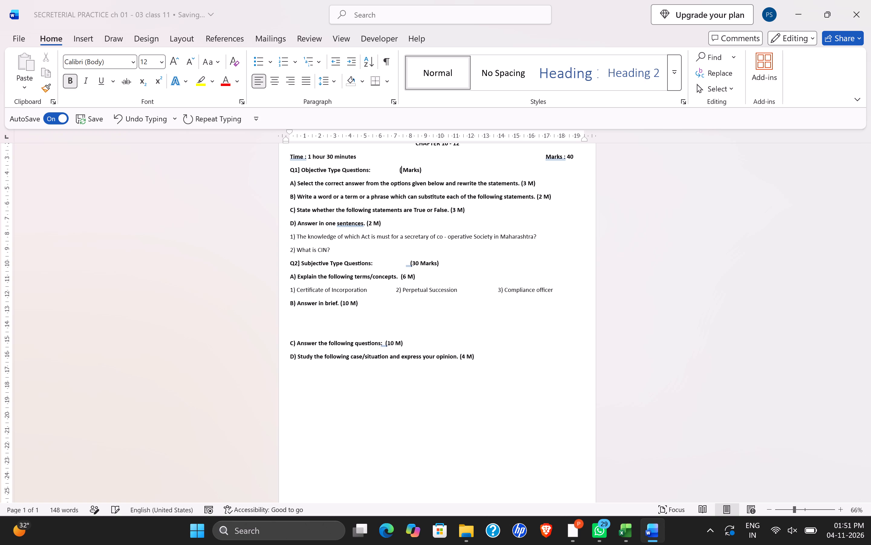
key("4")
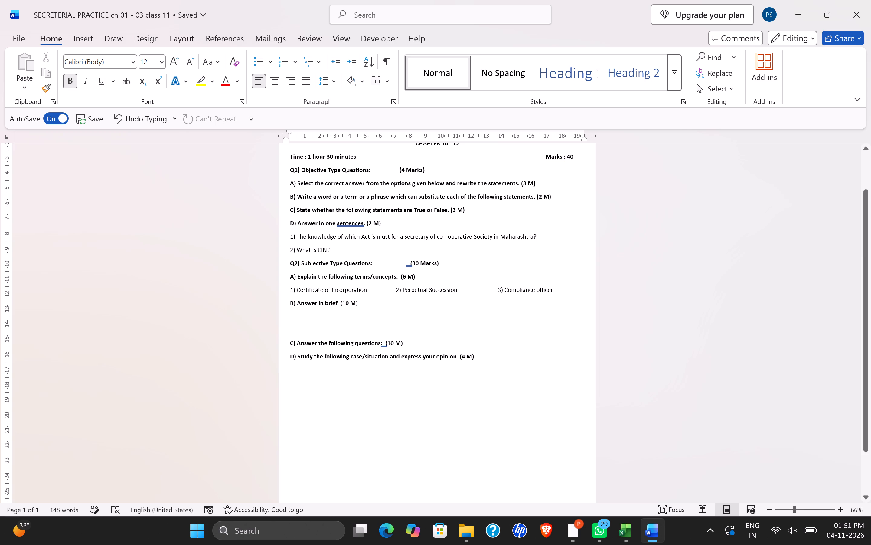
left_click(454, 209)
key("BackSpace")
key("2")
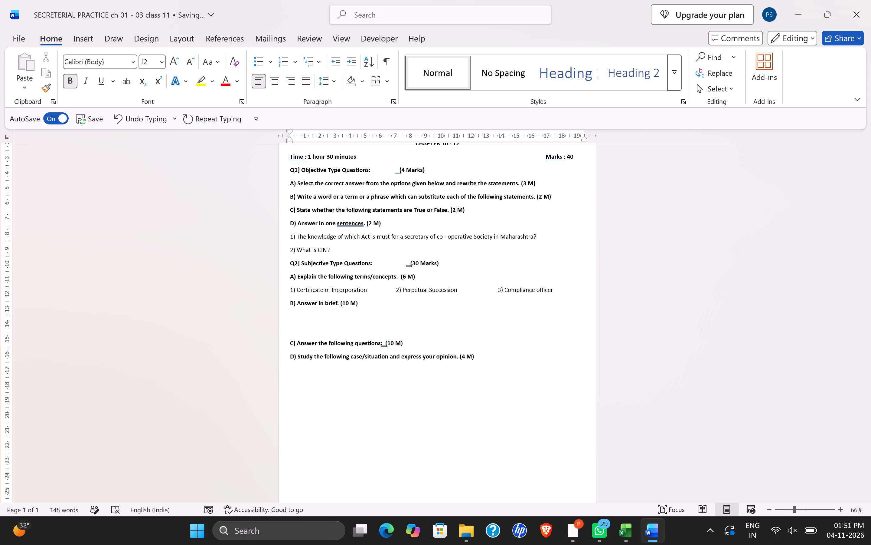
left_click(524, 182)
key("Right")
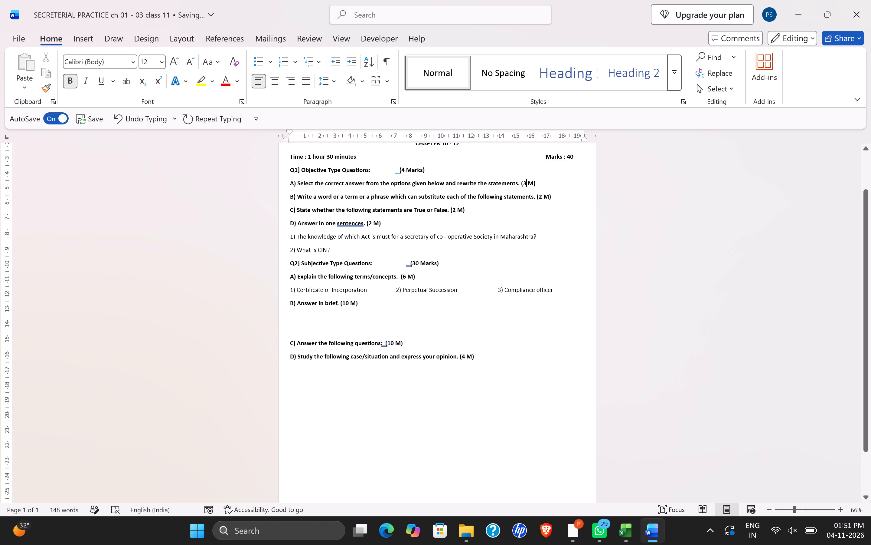
key("BackSpace")
key("2")
Delete the two questions under section D of Q1 and the three terms under section A of Q2, keeping the headings.
left_click_drag(291, 238, 338, 250)
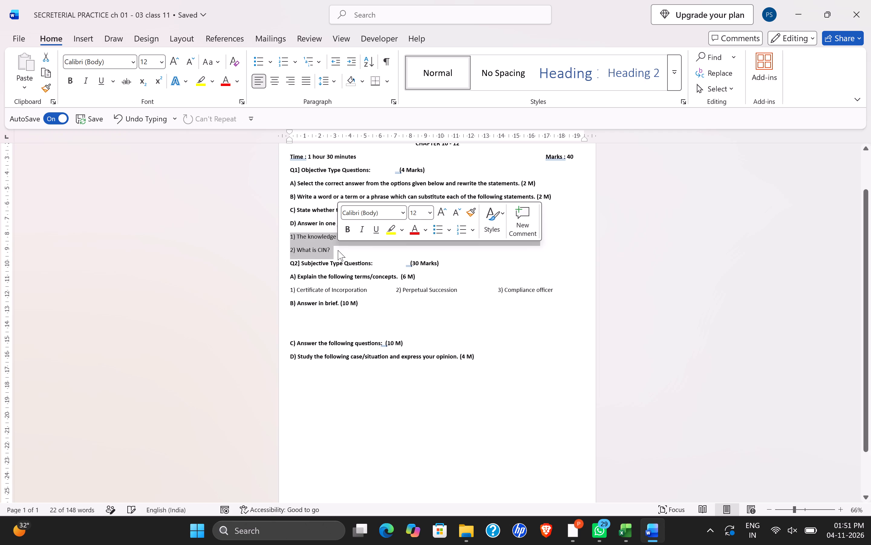
key("Delete")
left_click_drag(285, 262, 565, 259)
key("Delete")
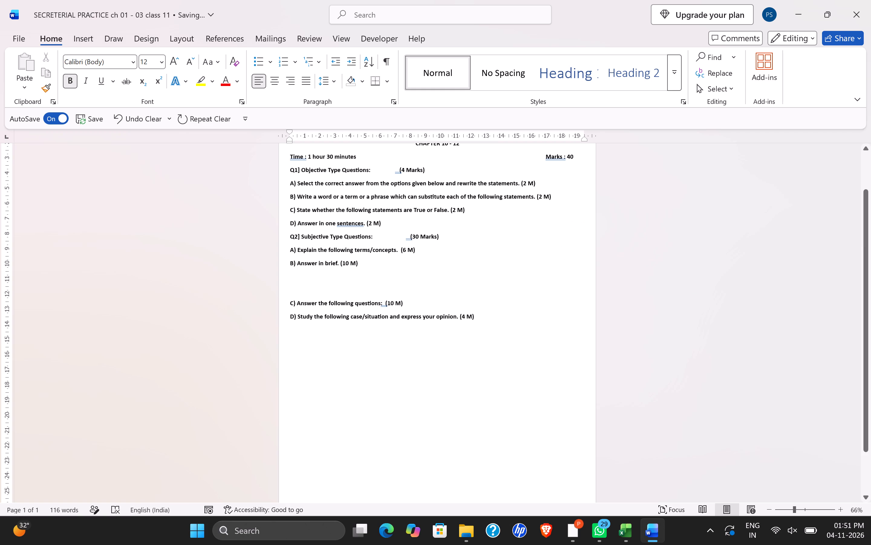
Extend the Q2 section A heading on terms/concepts with "Any 3" and the marks breakdown "(3 x 2 = 6 M)".
left_click(398, 250)
key("space")
type("Any")
key("space")
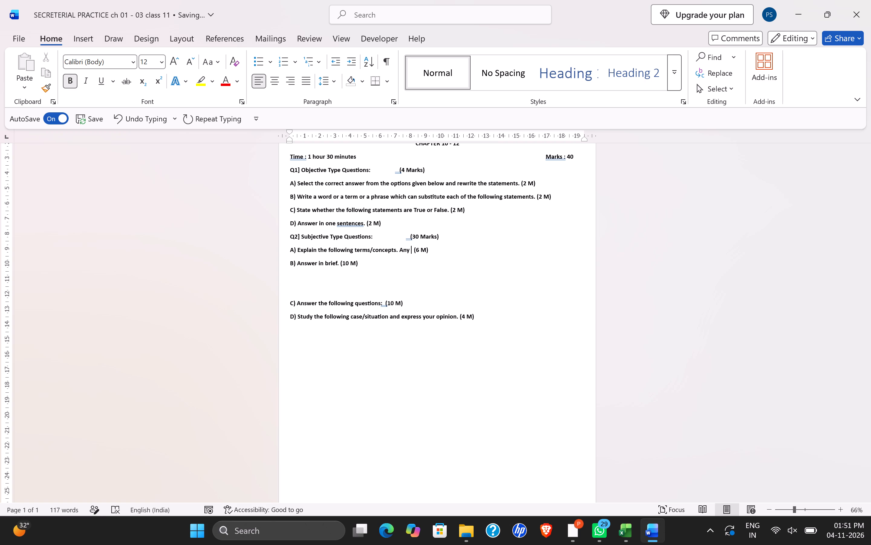
key("3")
key("Right")
key("Right")
key("BackSpace")
key("Right")
type("3 x")
key("space")
type("2")
key("space")
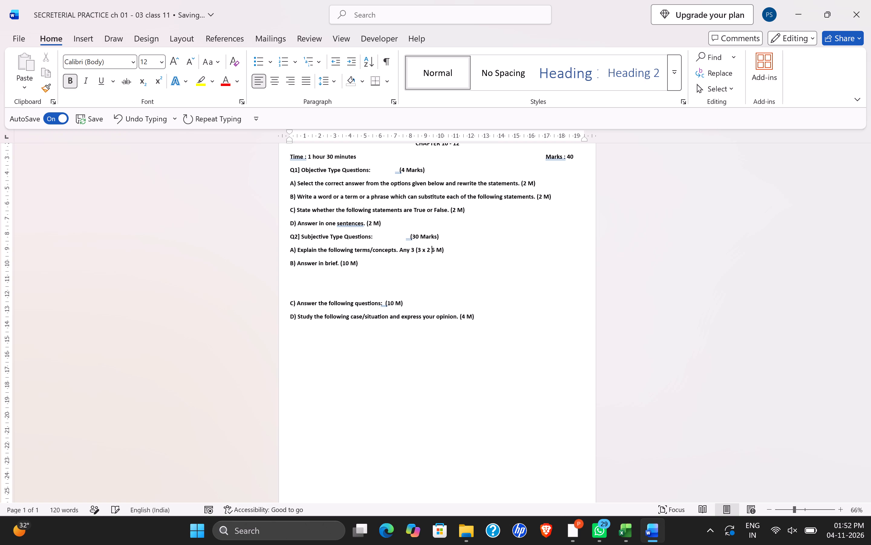
type("=")
key("space")
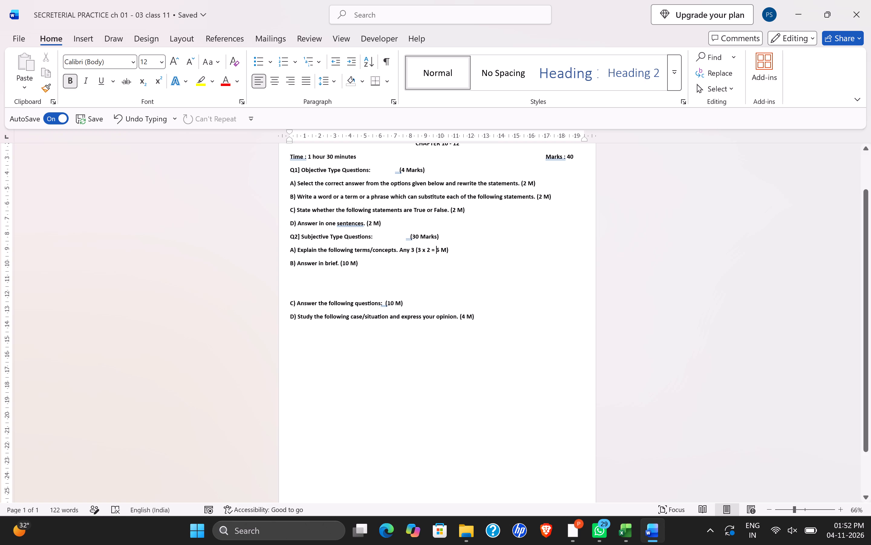
left_click(461, 253)
Extend the Q2 section B "Answer in brief" heading with "Any 2" and the marks breakdown "(5 x 2 = 10 M)".
left_click(340, 263)
type("Any")
key("space")
key("2")
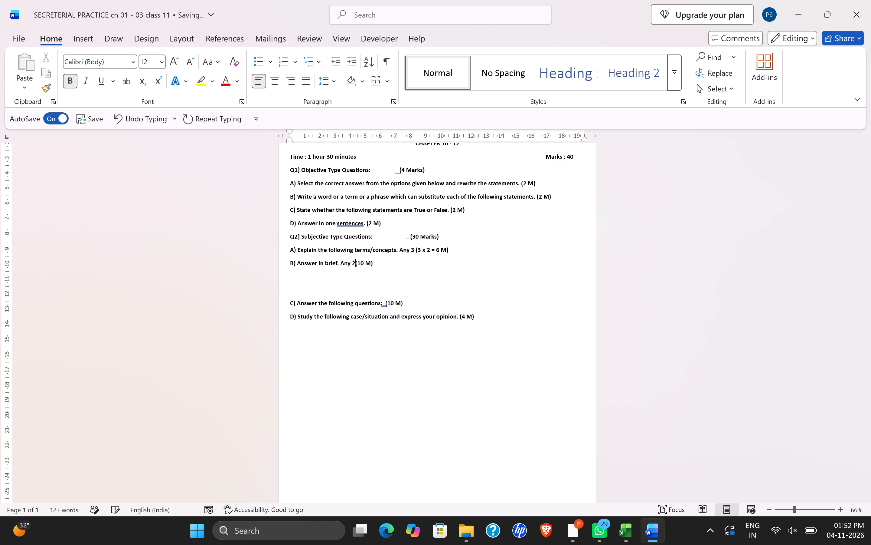
key("Right")
key("Left")
key("space")
key("Right")
type("5 x 2")
key("space")
type("=")
key("space")
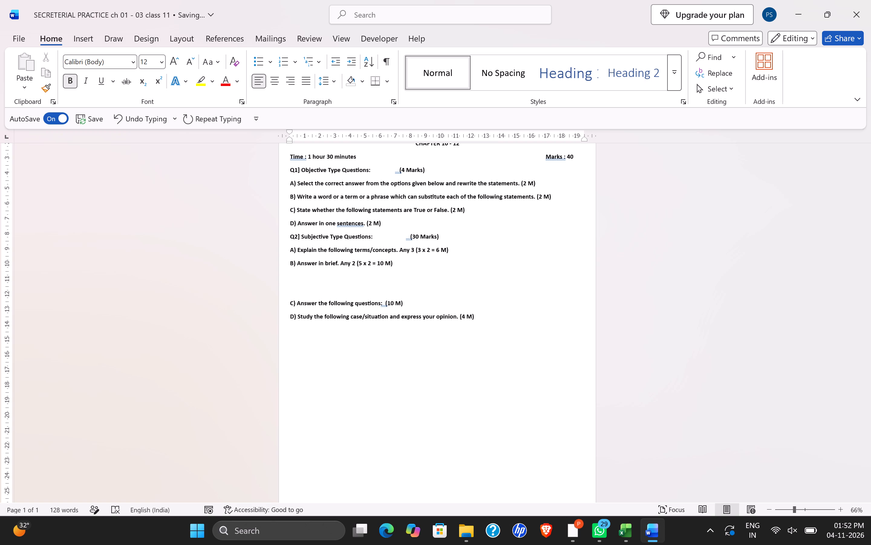
Add "Any 2" after "Answer the following questions:" in the Q2 section C heading, with a single space before the marks.
left_click(382, 303)
key("space")
type("Any")
key("space")
key("2")
key("Right")
key("BackSpace")
Replace the marks of Q2 section C with "(4 x 2 = 8 M)".
key("Right")
key("Right")
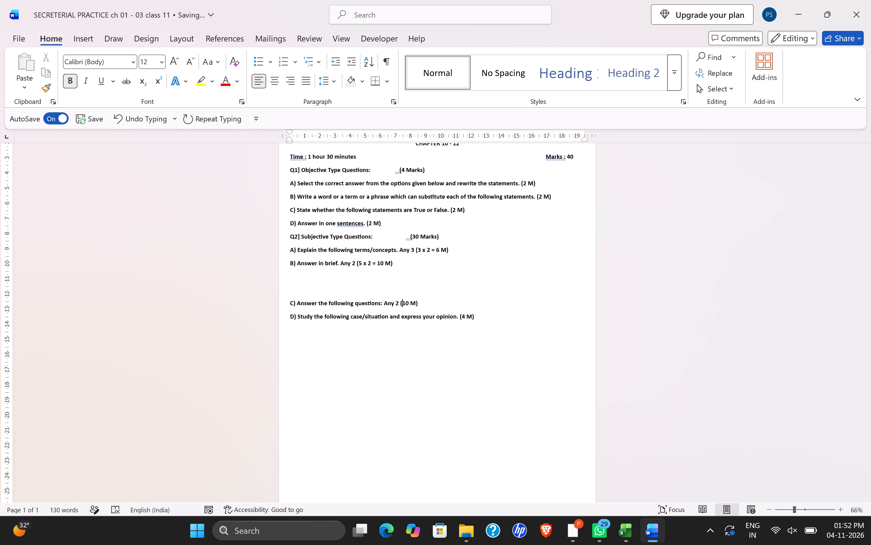
key("Right")
key("Right")
key("BackSpace")
key("BackSpace")
key("BackSpace")
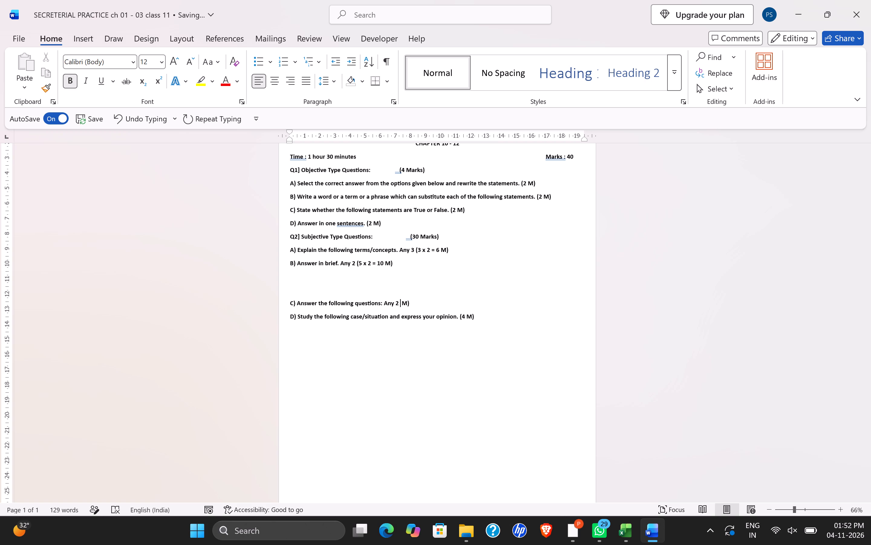
key("shift+parenleft")
key("4")
key("space")
type("x")
key("space")
type("2")
key("space")
type("=")
key("space")
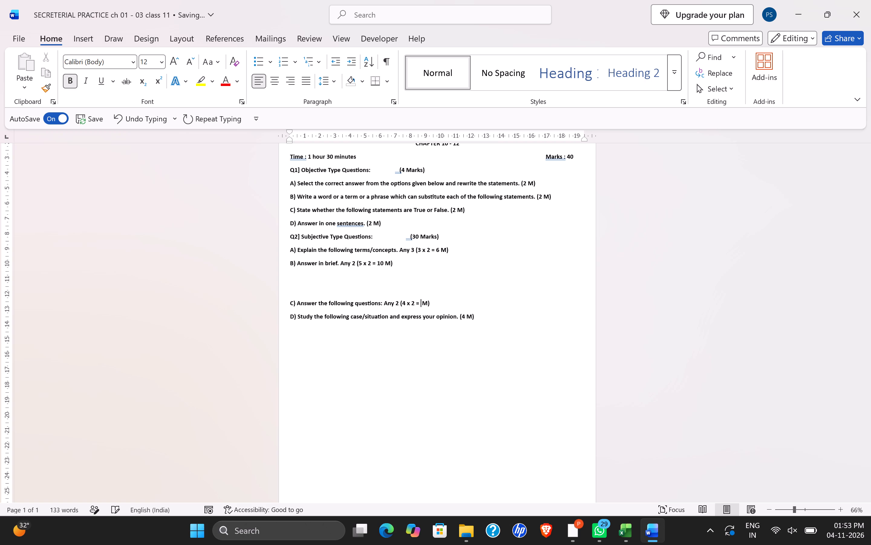
key("8")
Set the marks of the Q2 section D case/situation heading to 6 M.
left_click(466, 316)
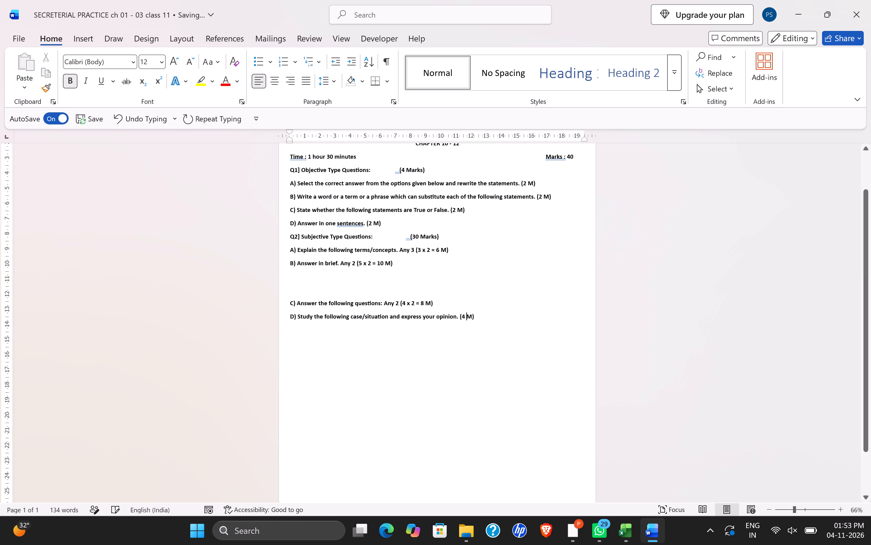
key("Left")
key("BackSpace")
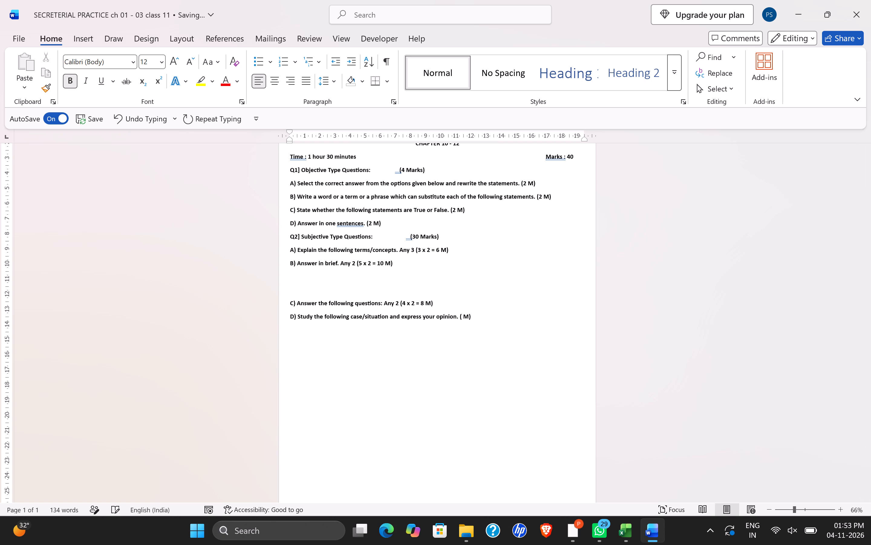
key("6")
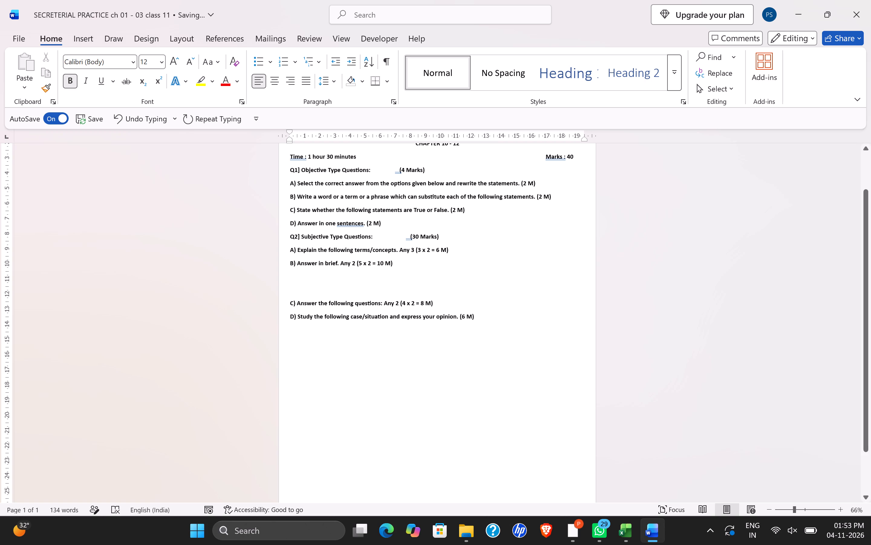
Set the Q1 total to 10 Marks and the marks of its select-the-correct-answer section to 4 M.
left_click(547, 183)
left_click(403, 167)
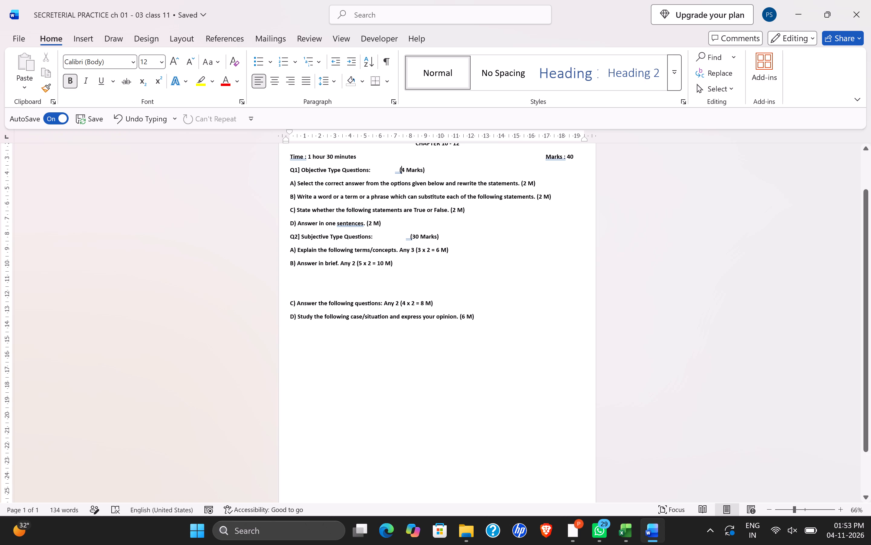
key("Right")
key("BackSpace")
type("10")
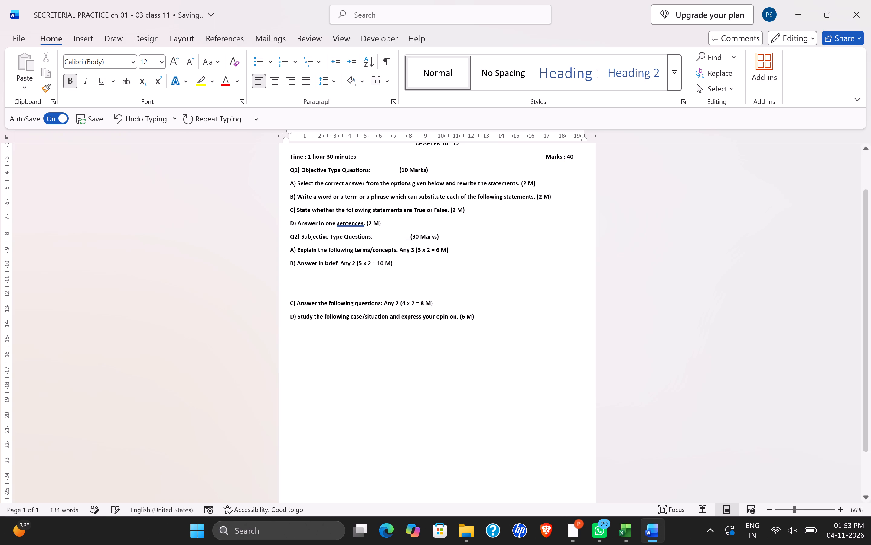
left_click(524, 183)
key("Right")
key("BackSpace")
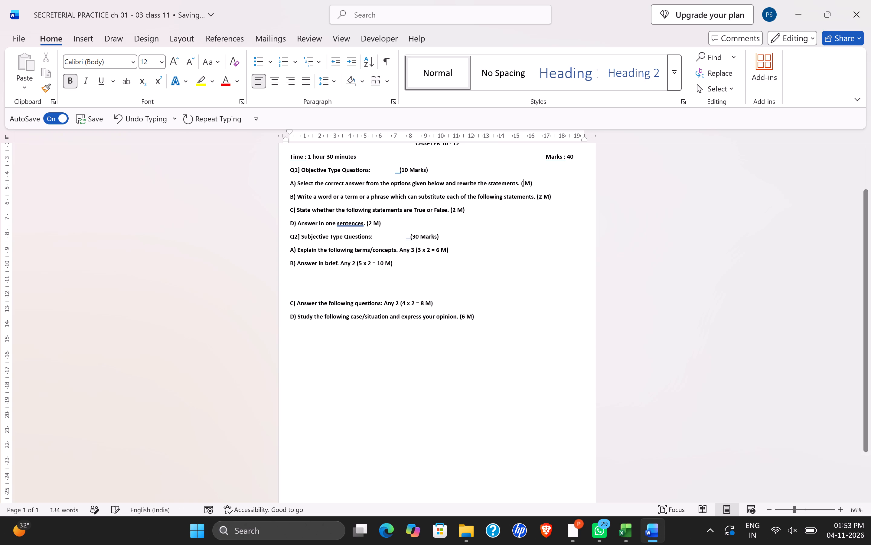
key("4")
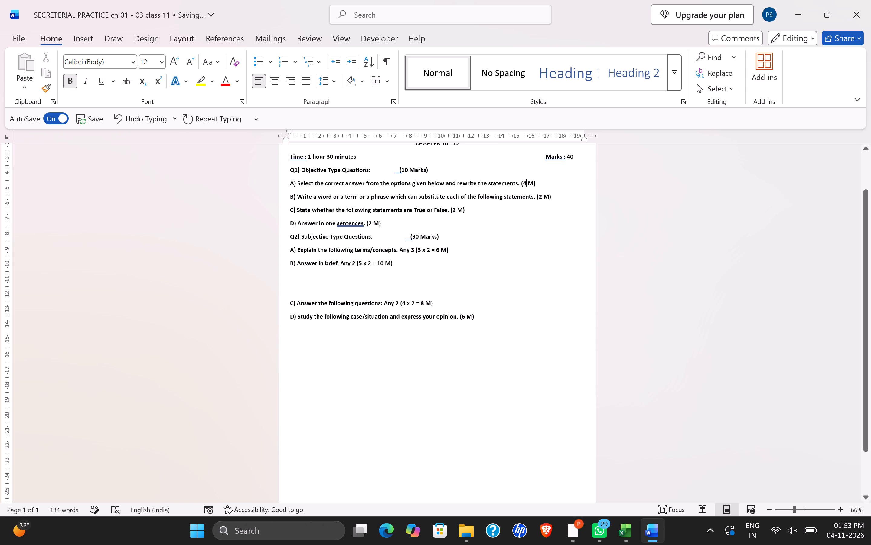
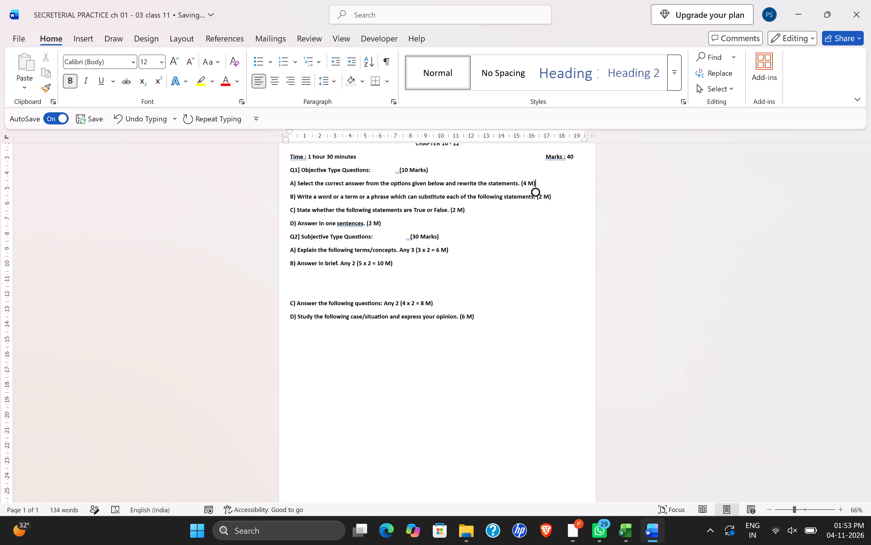
Add a blank line below the Q1 section A heading for selecting the correct answer.
key("Return")
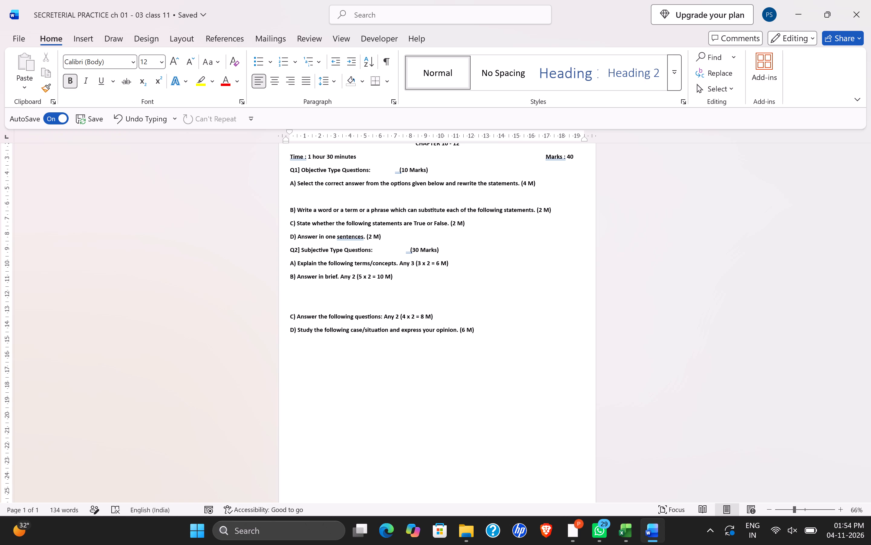
Arrange the SP 11 std.pdf textbook and the Word test paper side by side.
right_click(820, 15)
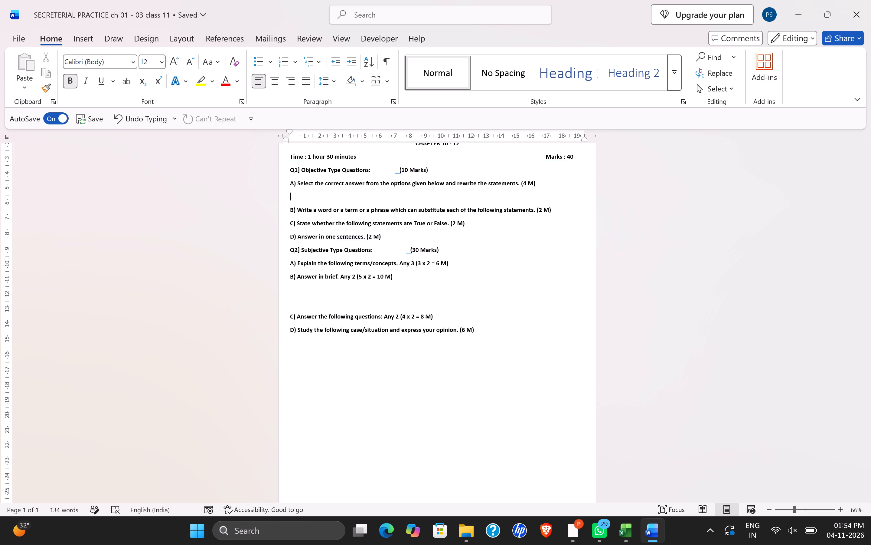
left_click(823, 12)
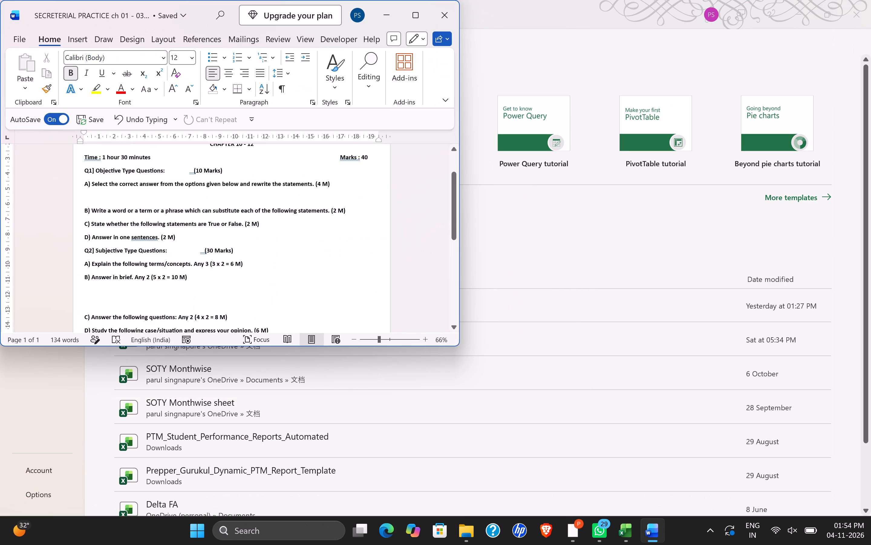
left_click(792, 17)
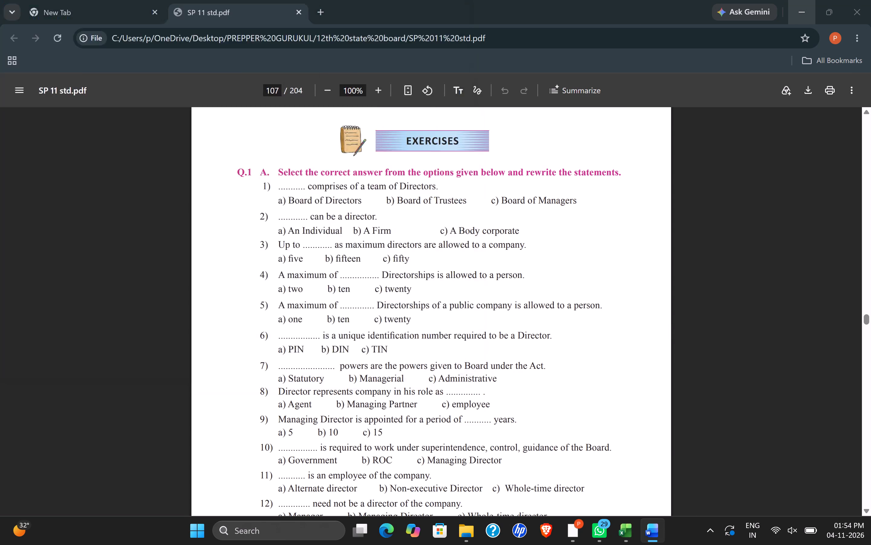
left_click(823, 16)
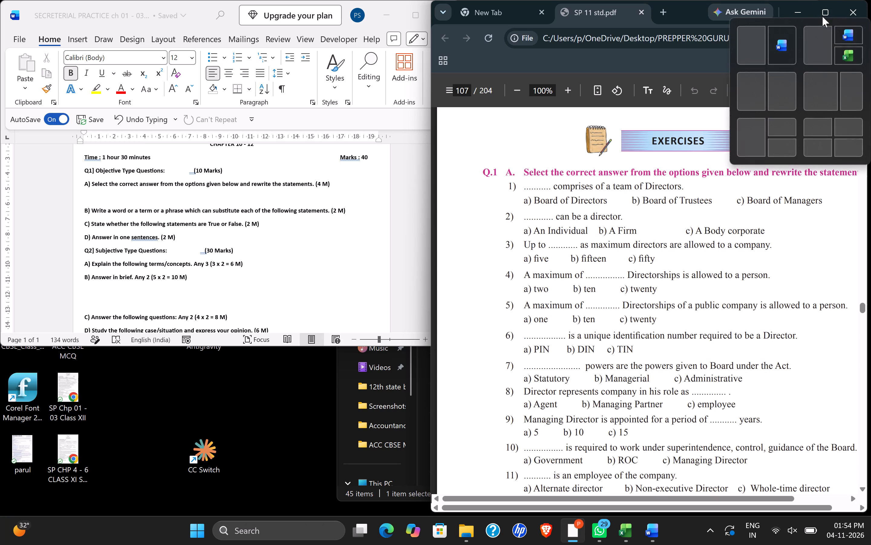
left_click(758, 49)
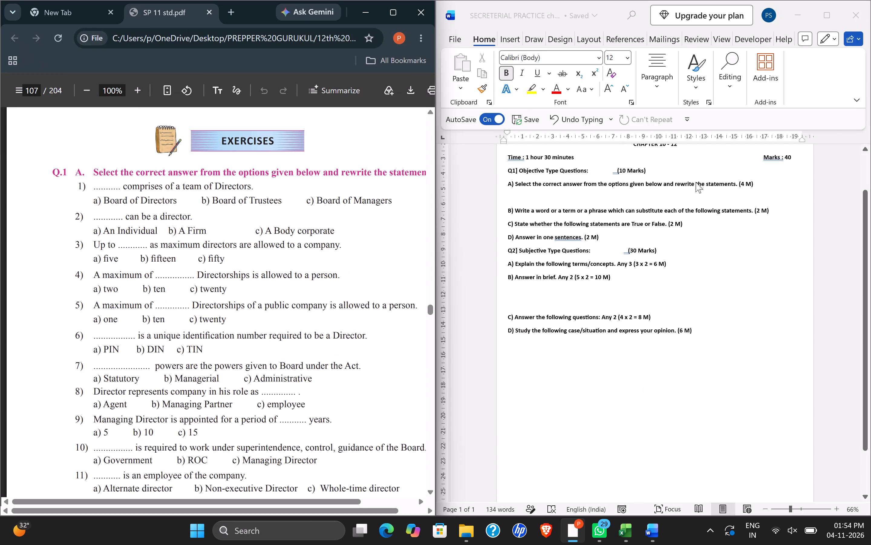
Skim the textbook exercises from PDF page 107 up to the Company Meetings - I chapter, looking for chapter 10.
scroll(293, 171, "up", 2)
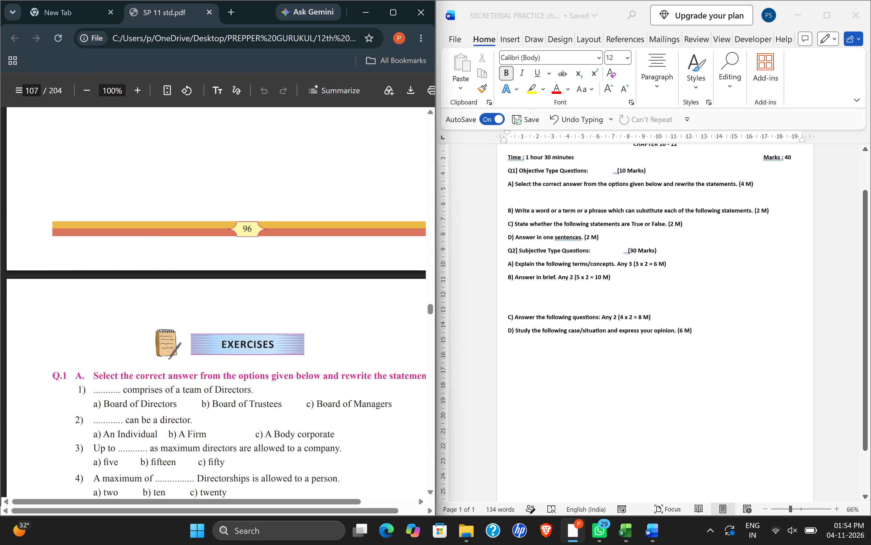
scroll(293, 171, "up", 1)
scroll(293, 171, "down", 9)
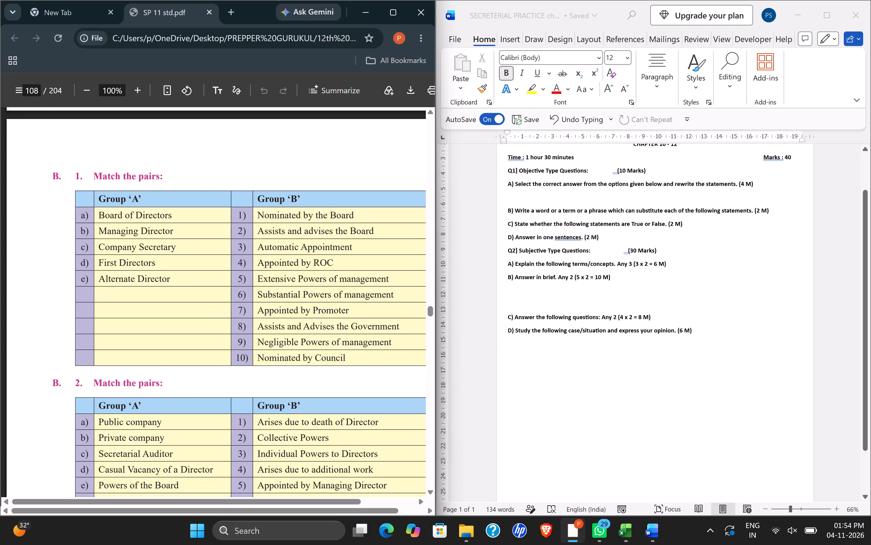
scroll(293, 171, "down", 18)
scroll(293, 171, "down", 4)
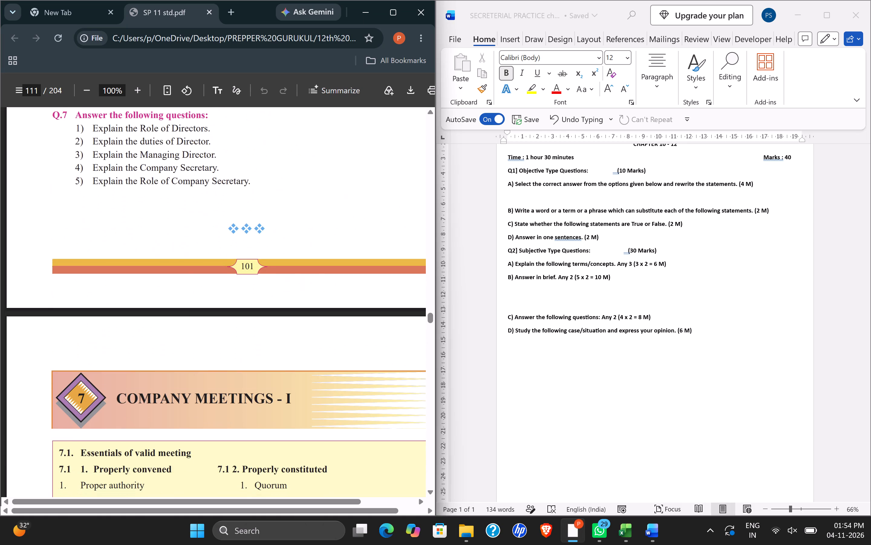
scroll(293, 171, "down", 1)
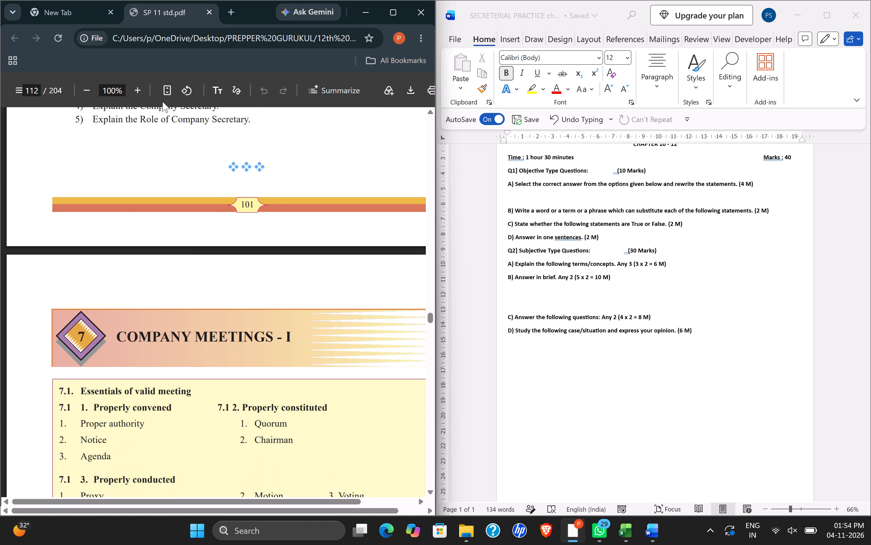
scroll(535, 225, "up", 3)
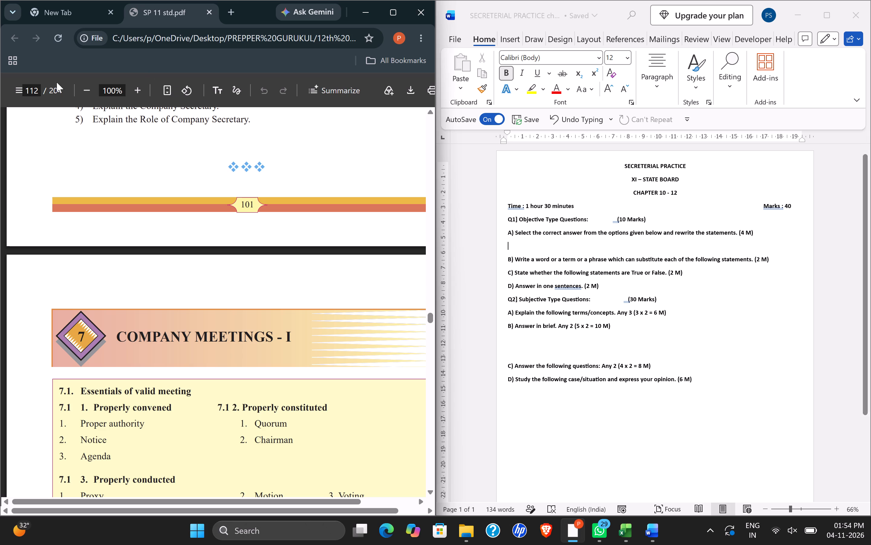
Jump to page 150 of the textbook PDF.
left_click(39, 90)
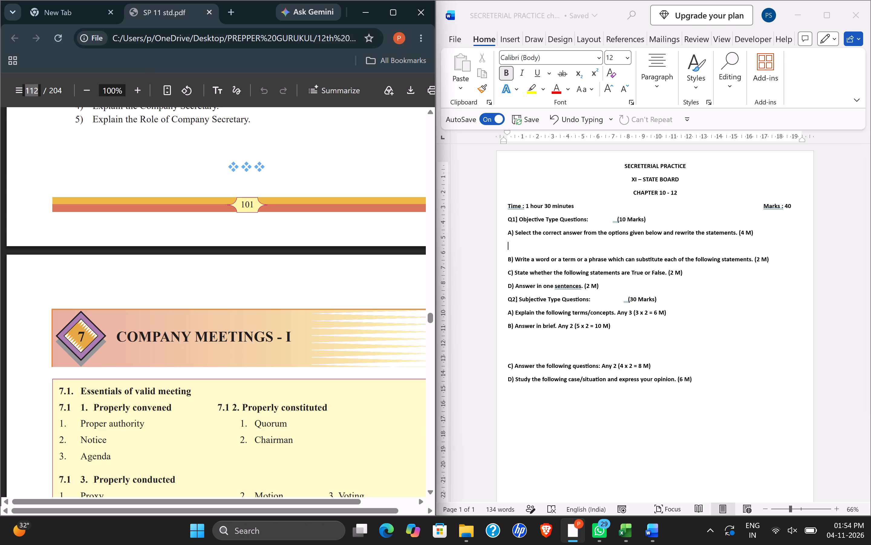
key("BackSpace")
key("2")
key("BackSpace")
type("150")
key("Return")
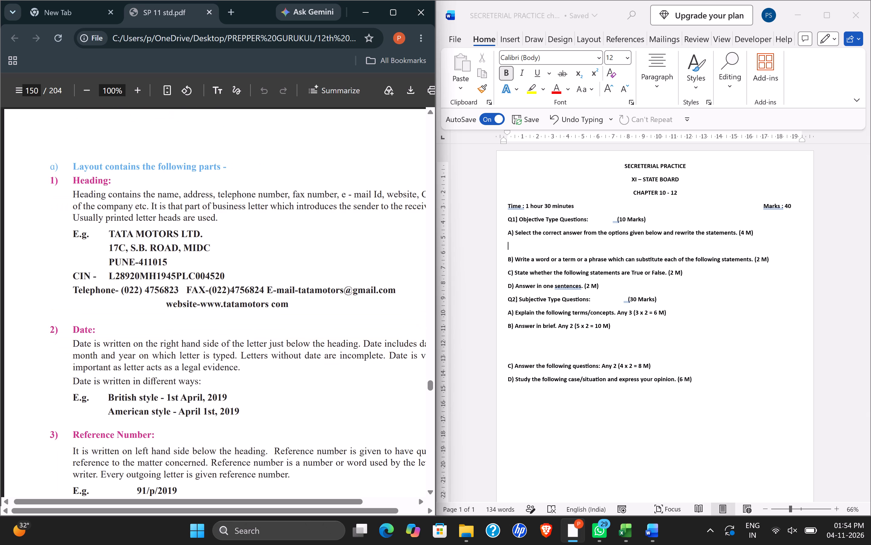
Skim the textbook pages around chapters 9 and 10 to locate the chapter 10 exercise.
scroll(42, 205, "up", 10)
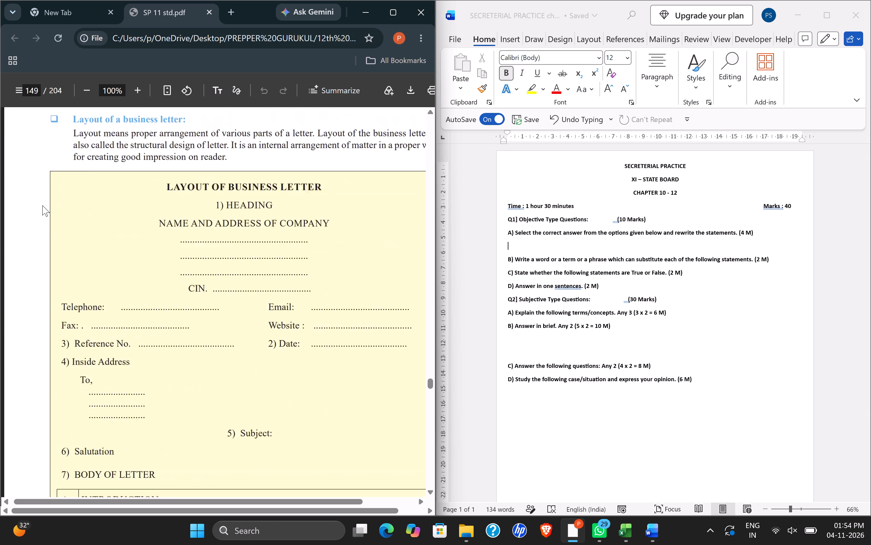
scroll(42, 205, "up", 12)
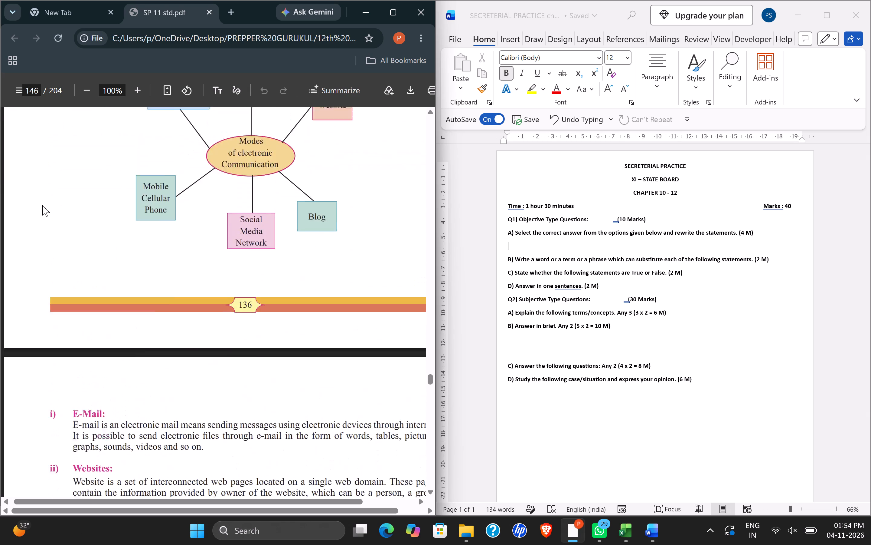
scroll(42, 205, "up", 14)
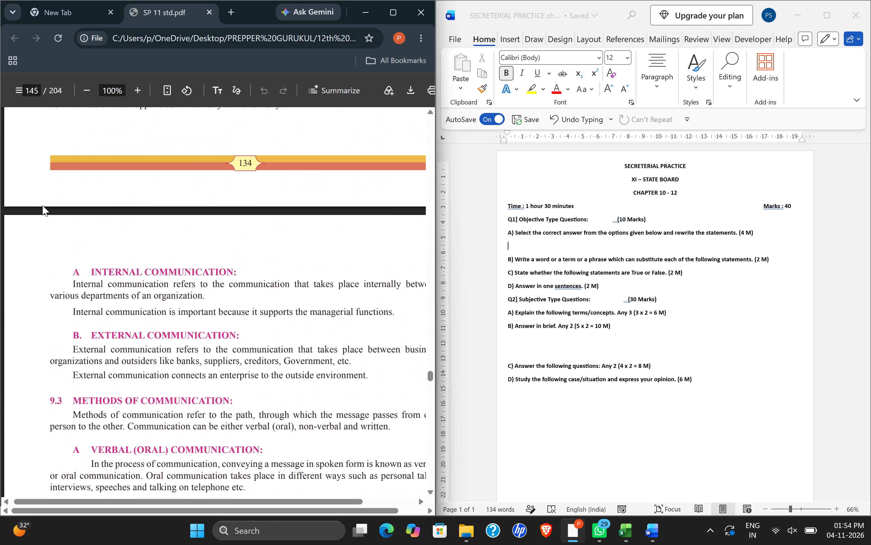
scroll(42, 205, "up", 9)
scroll(42, 205, "down", 10)
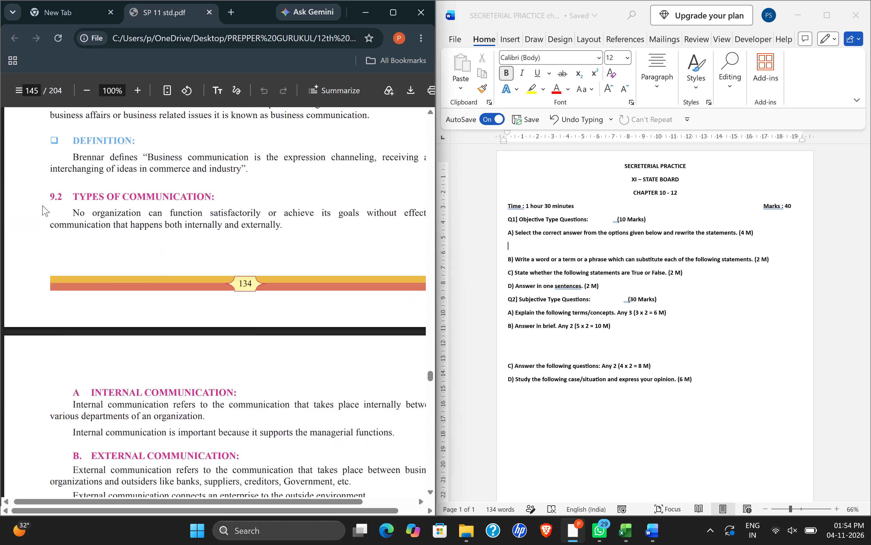
scroll(42, 205, "down", 13)
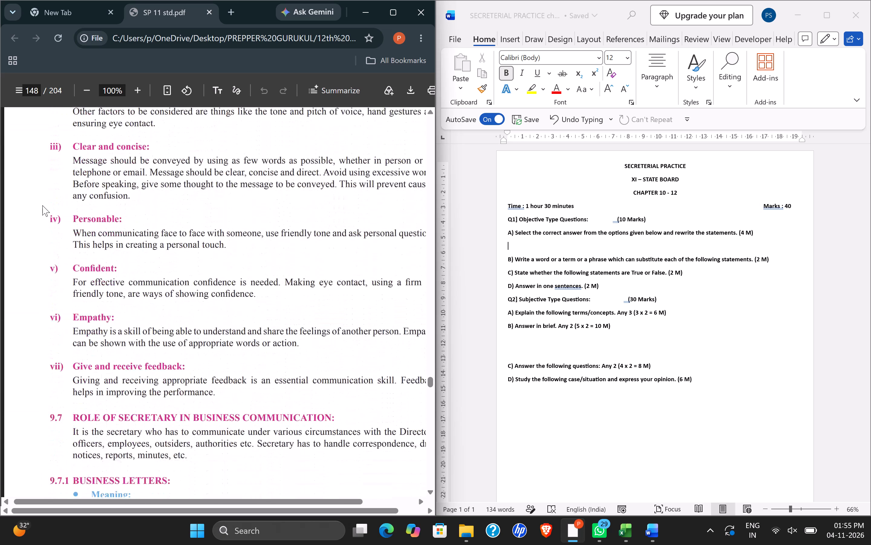
scroll(42, 205, "down", 15)
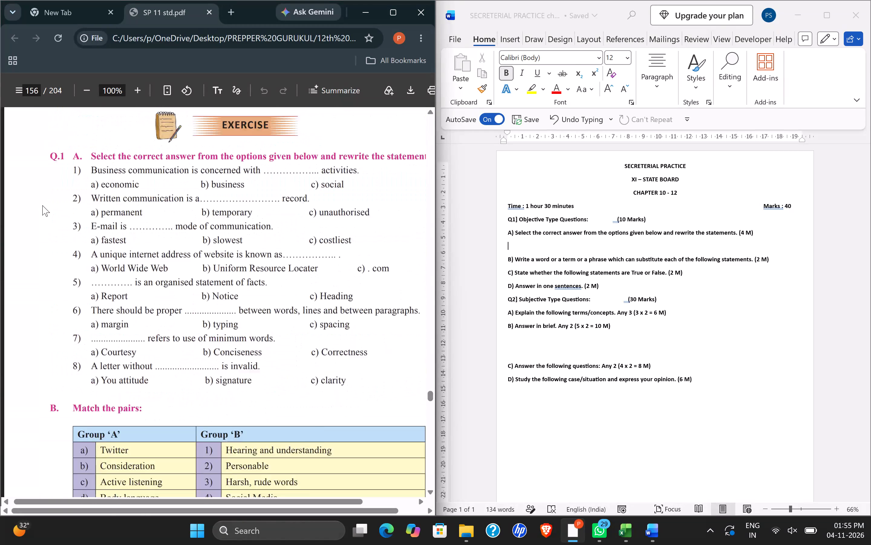
scroll(42, 205, "down", 8)
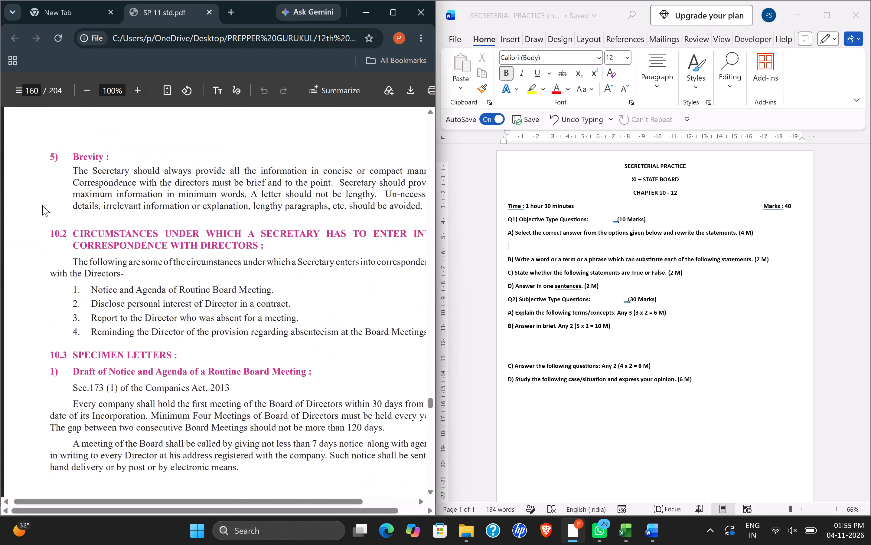
scroll(42, 205, "down", 2)
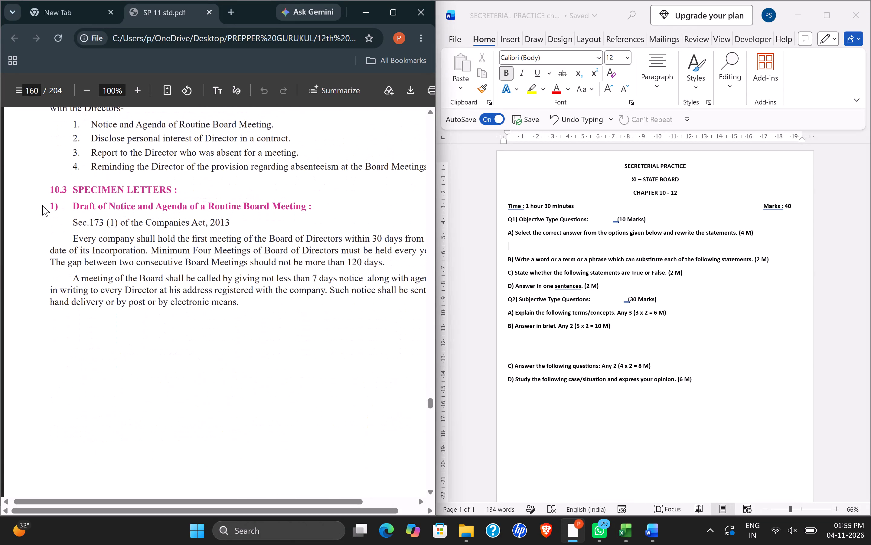
scroll(42, 205, "down", 12)
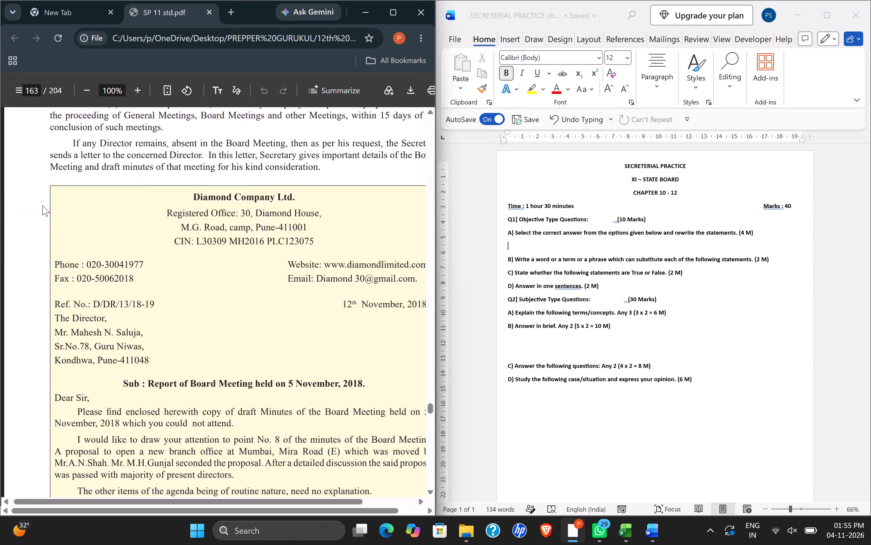
scroll(42, 205, "down", 3)
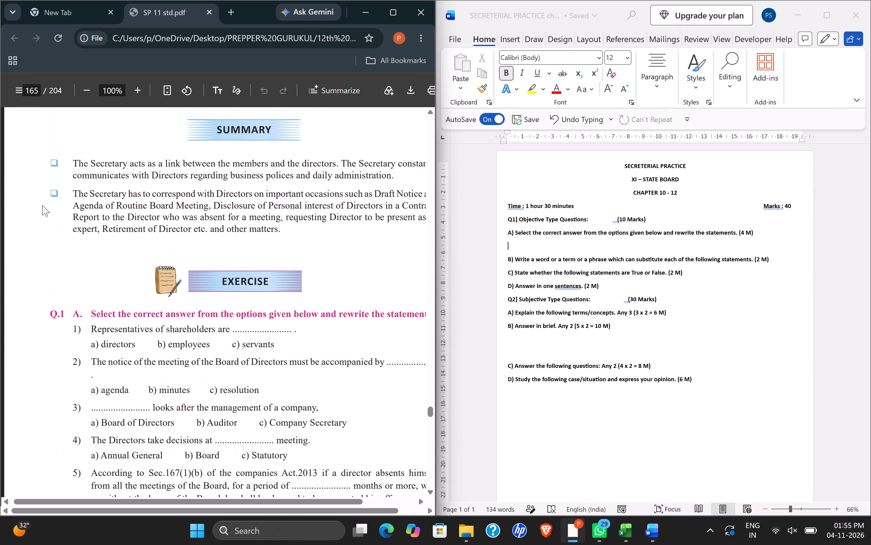
scroll(42, 205, "down", 13)
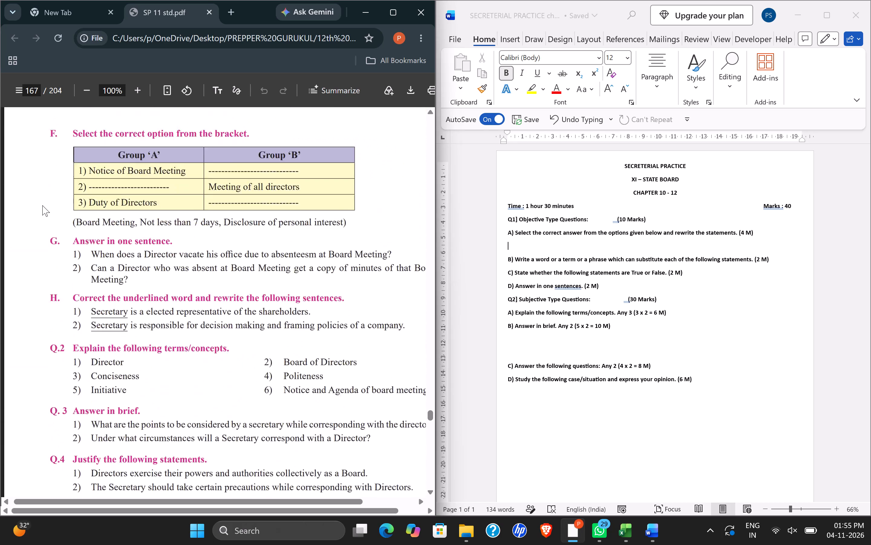
Check where chapter 11 begins and review the Q.2 to Q.5 questions of the chapter 10 exercise.
scroll(42, 205, "down", 8)
scroll(42, 205, "up", 1)
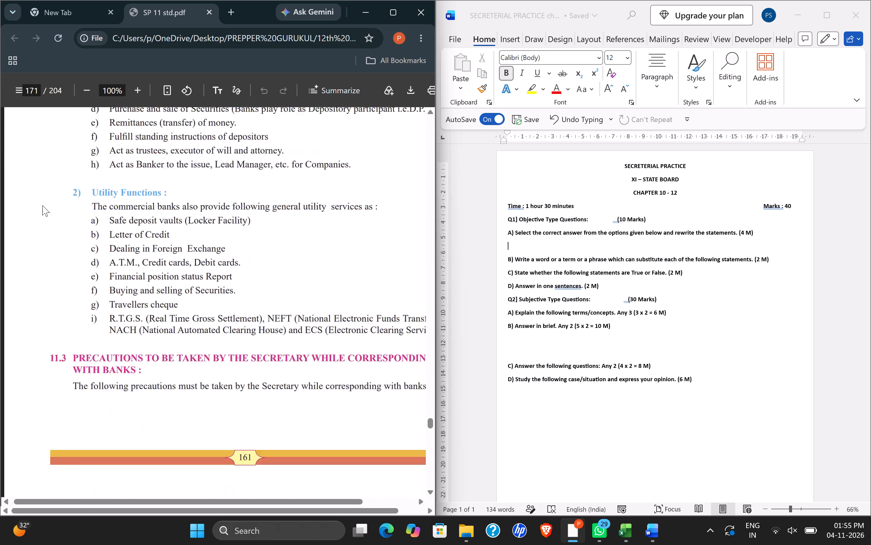
scroll(42, 205, "up", 4)
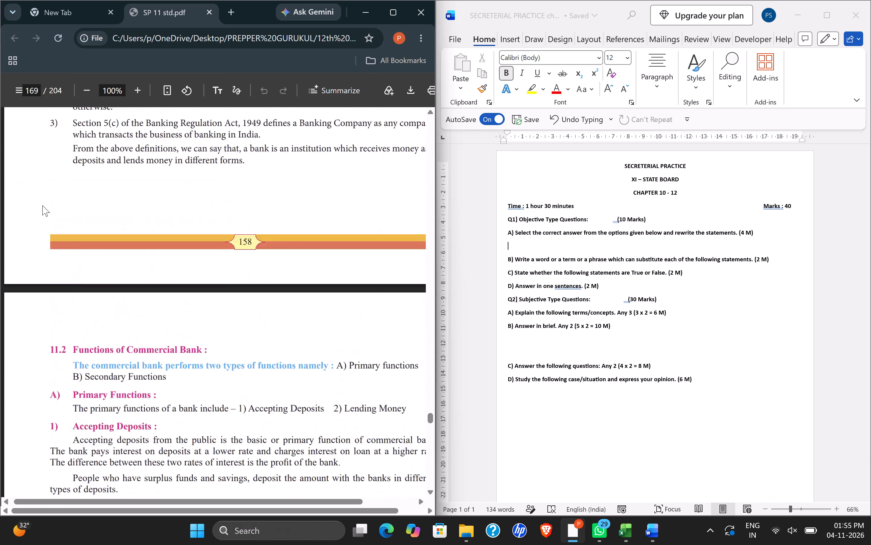
scroll(42, 205, "up", 9)
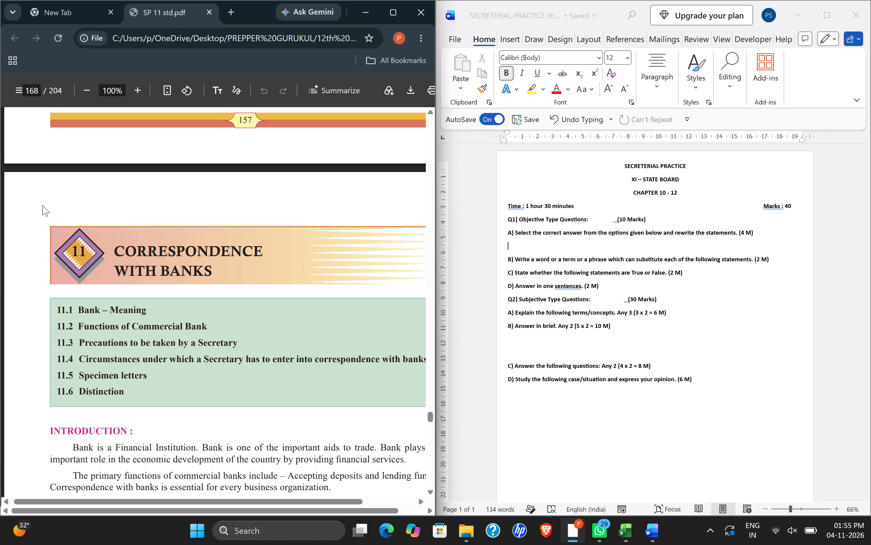
scroll(42, 205, "up", 4)
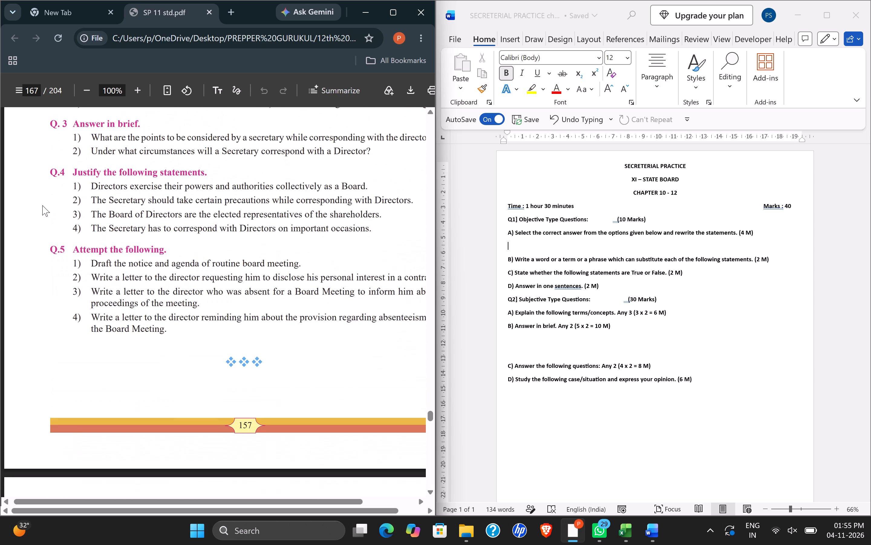
scroll(42, 205, "up", 1)
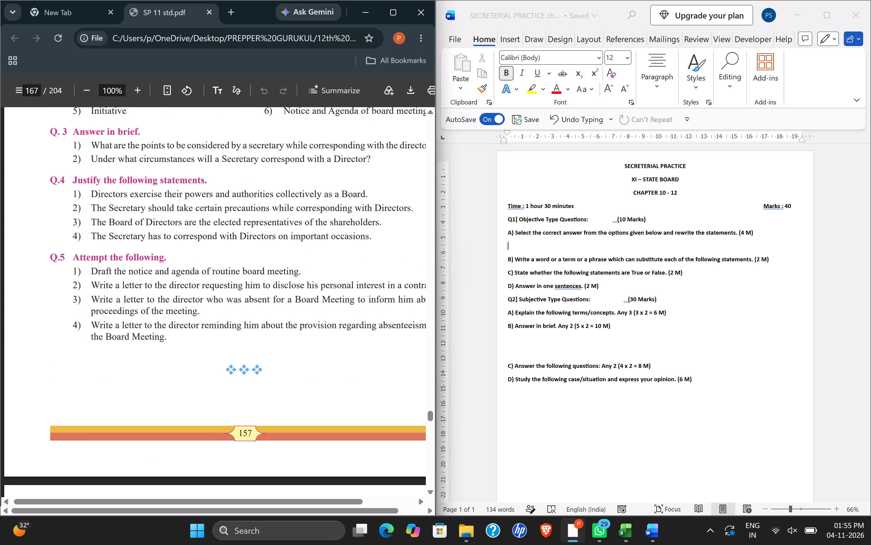
scroll(91, 301, "up", 2)
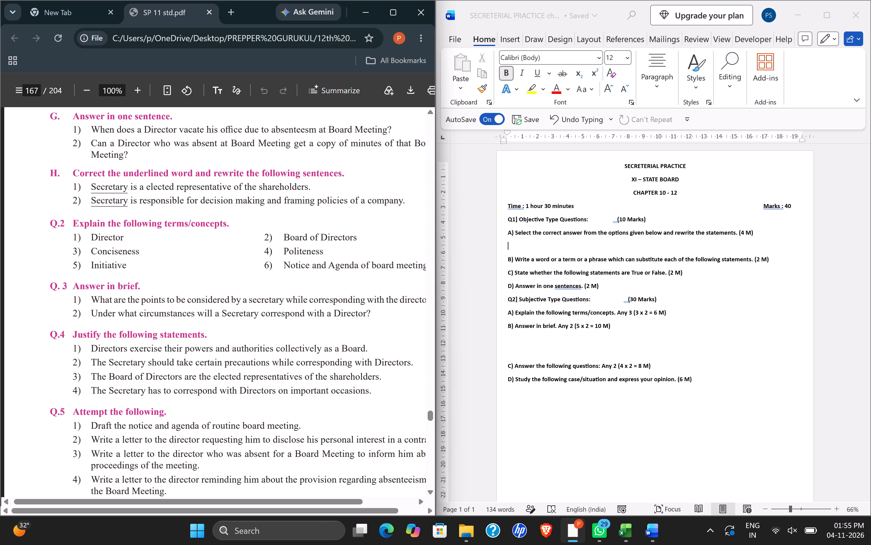
Copy the term "Conciseness" from the chapter 10 Q.2 list onto a new line under Q2] A) in the Word paper.
left_click_drag(83, 257, 146, 261)
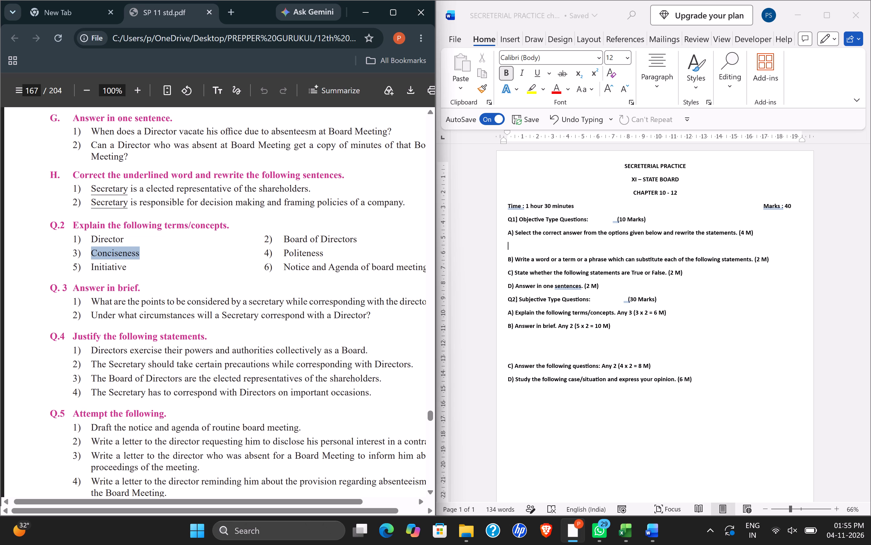
key("ctrl+c")
left_click(673, 312)
left_click(673, 312)
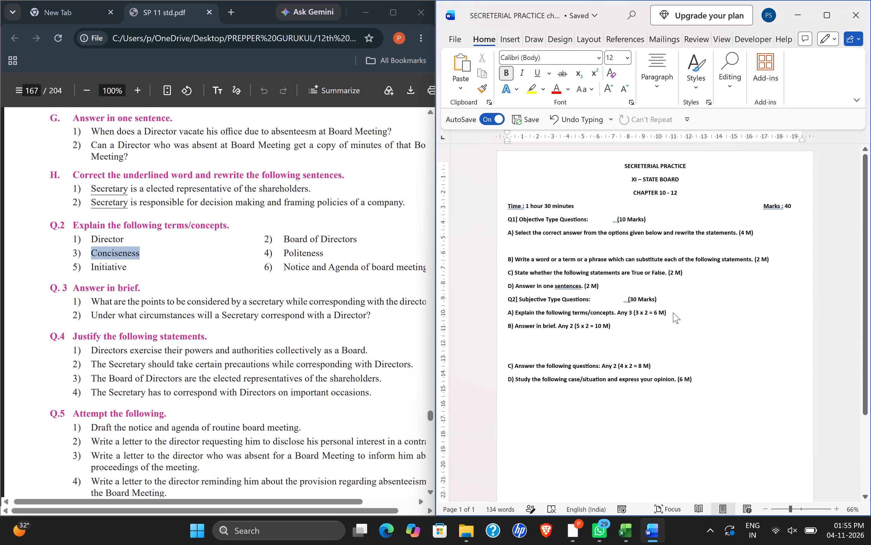
key("Return")
key("ctrl+v")
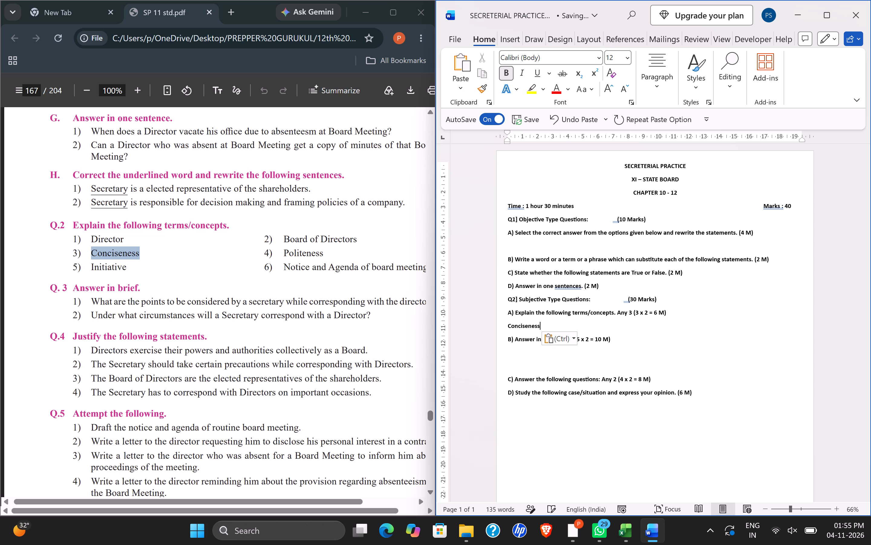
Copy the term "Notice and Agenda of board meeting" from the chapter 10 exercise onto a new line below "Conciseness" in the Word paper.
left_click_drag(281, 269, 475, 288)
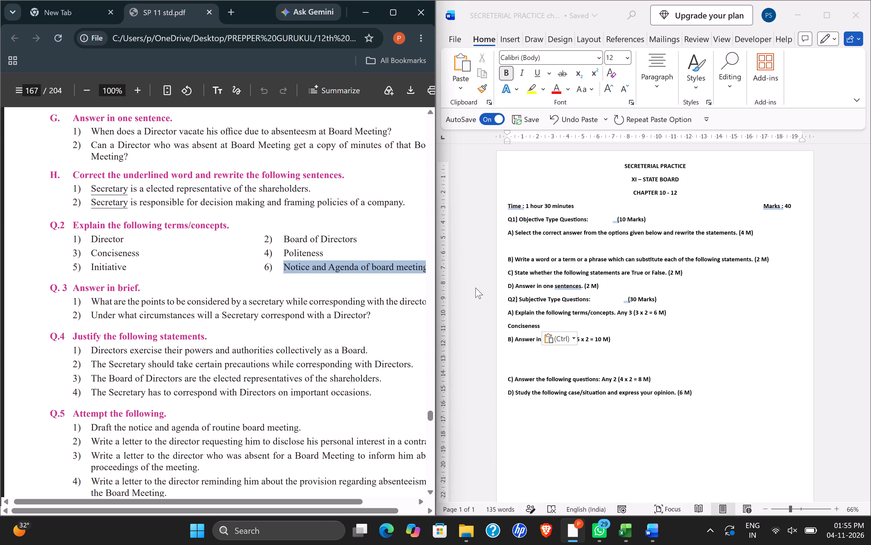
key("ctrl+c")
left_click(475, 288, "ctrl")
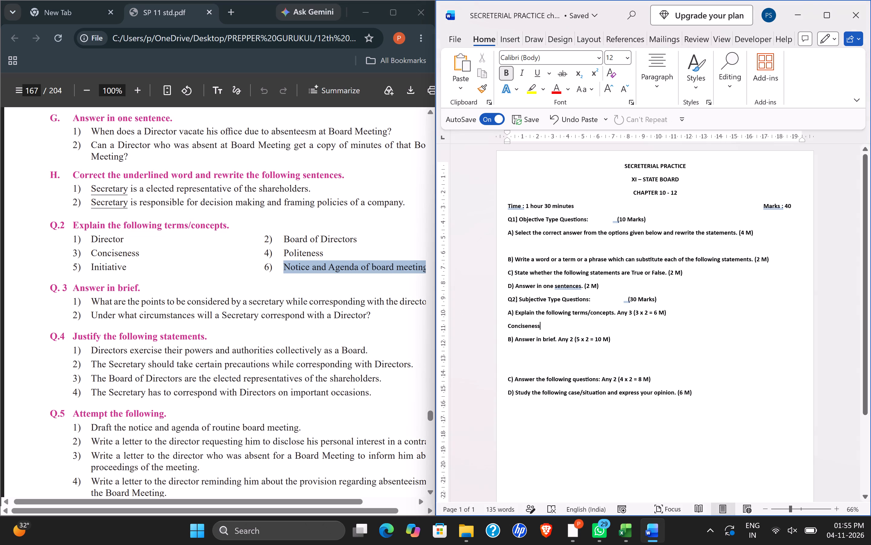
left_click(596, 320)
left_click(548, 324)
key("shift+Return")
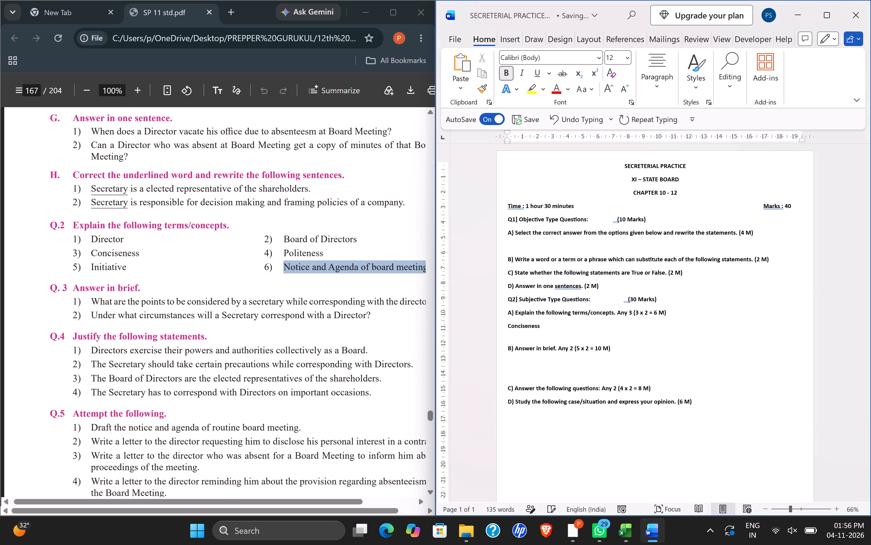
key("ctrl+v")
Go through chapter 11 of the textbook PDF to its exercise and review the Q.2 terms and Q.3 distinctions.
scroll(239, 197, "up", 5)
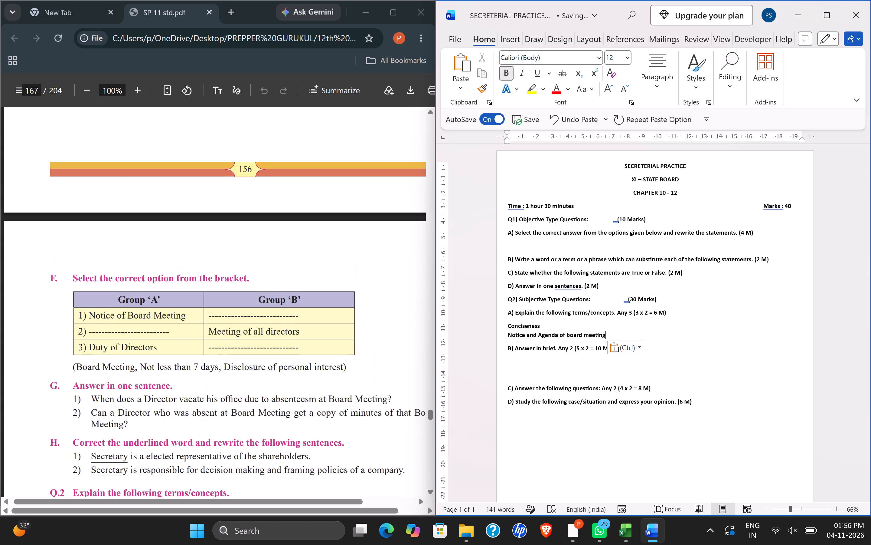
scroll(239, 197, "up", 4)
scroll(239, 197, "down", 11)
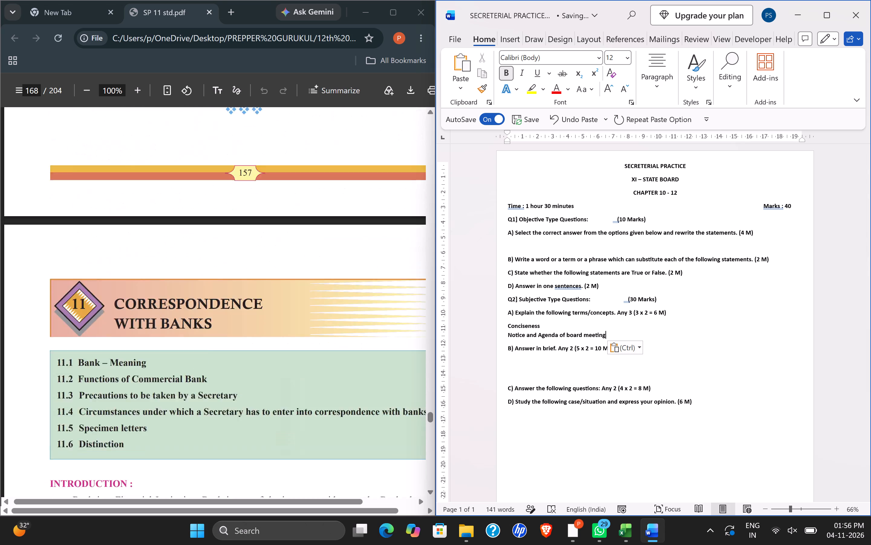
scroll(239, 197, "down", 3)
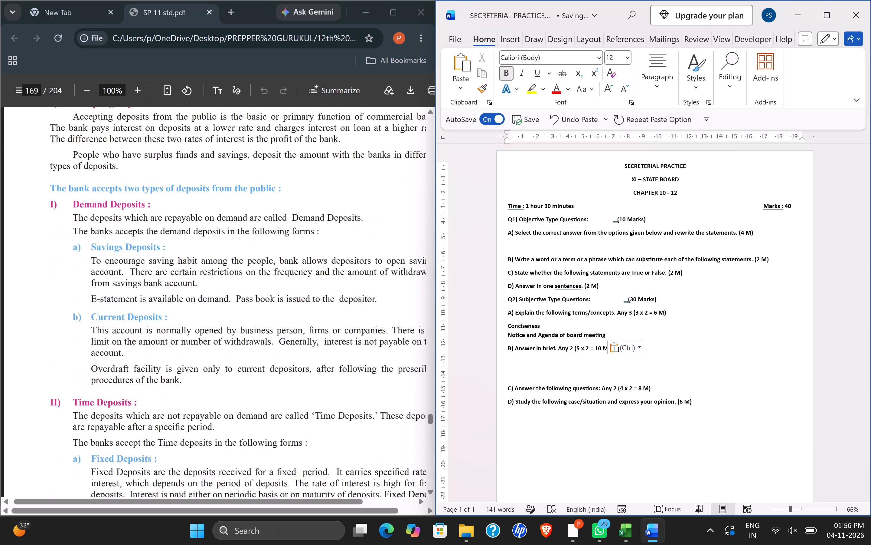
scroll(239, 197, "down", 11)
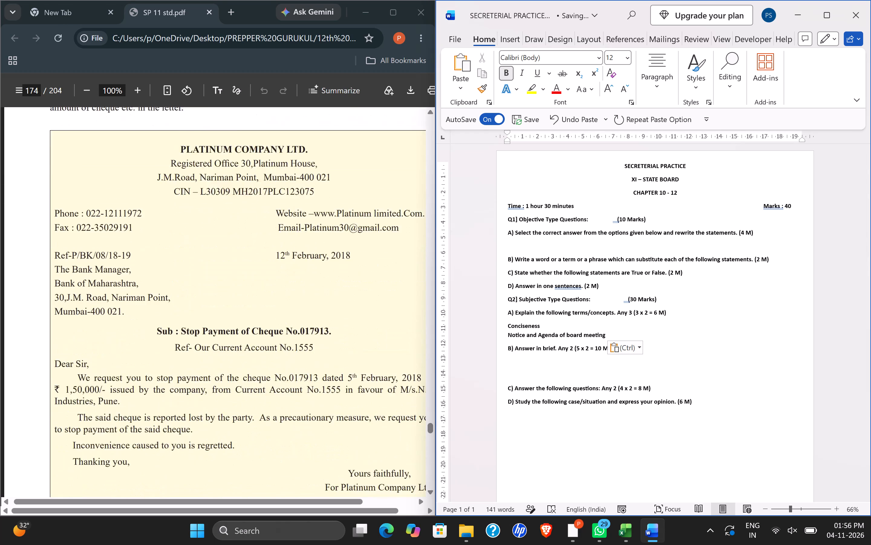
scroll(239, 197, "down", 9)
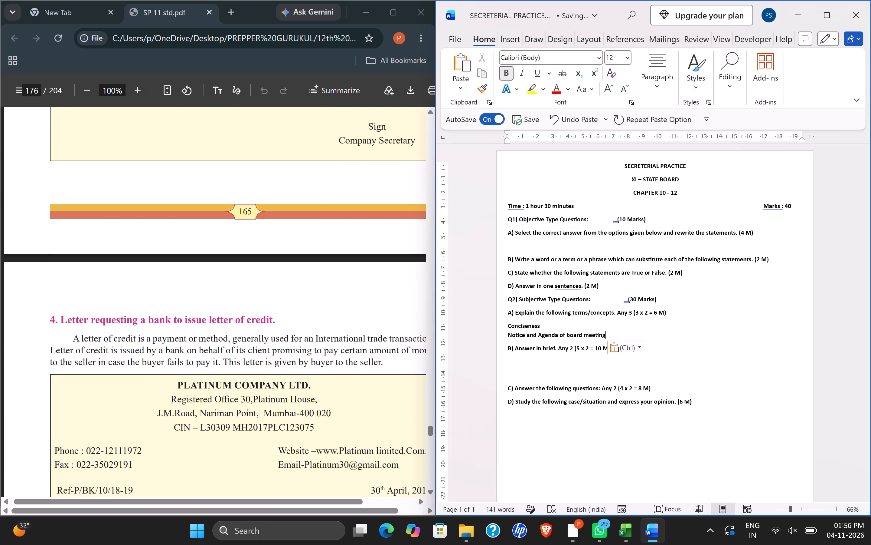
scroll(239, 197, "down", 18)
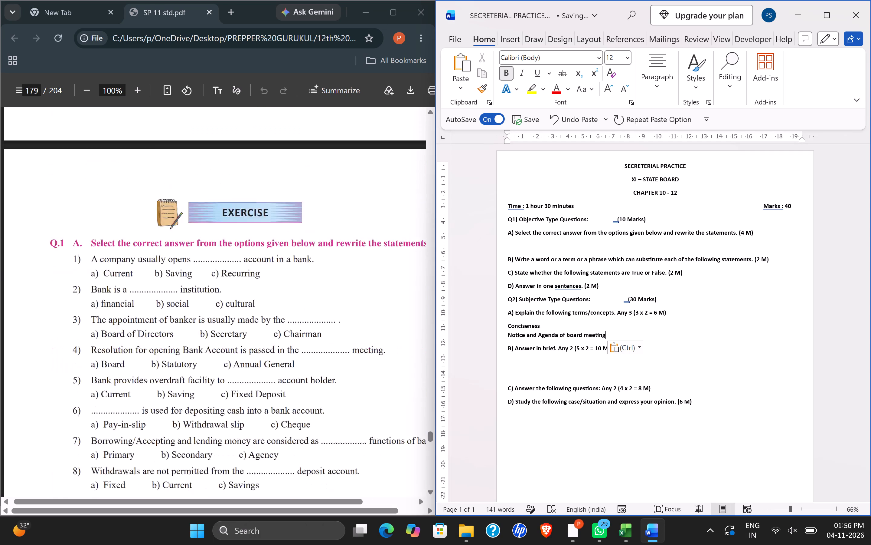
scroll(239, 197, "down", 1)
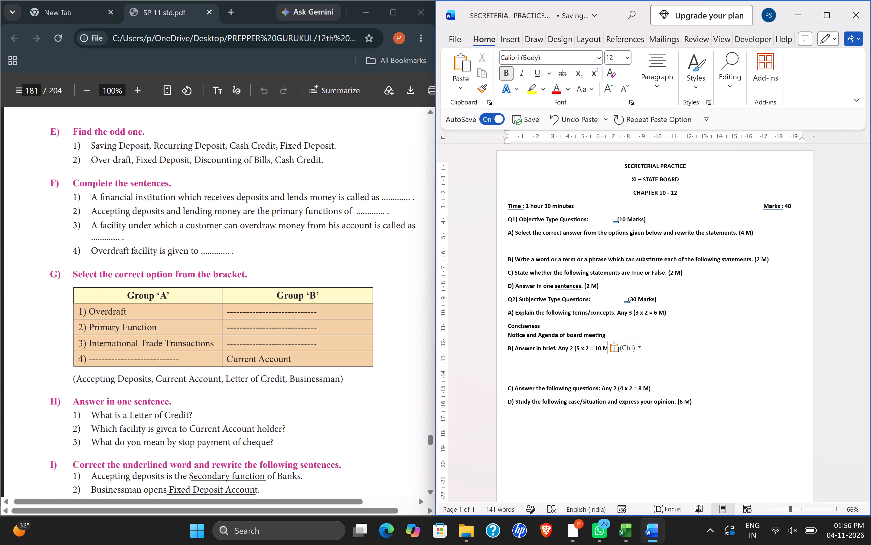
scroll(183, 390, "down", 2)
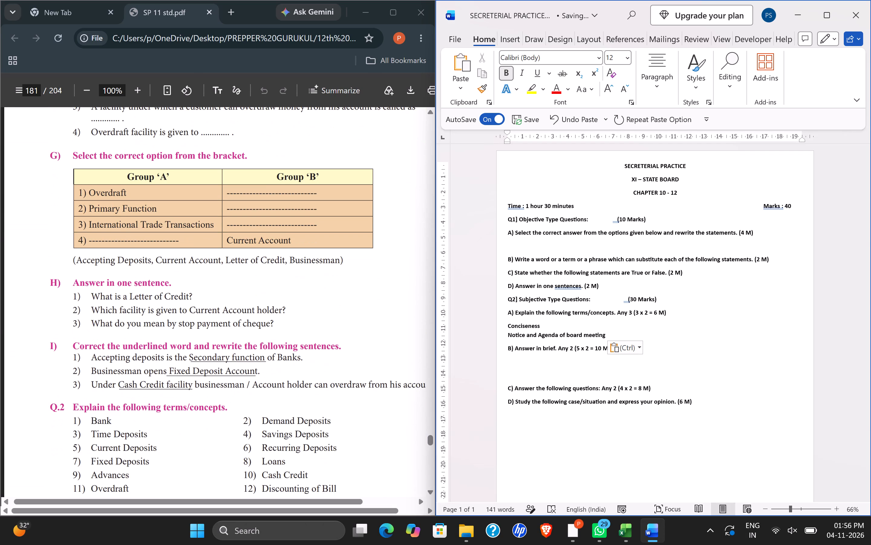
scroll(183, 390, "down", 3)
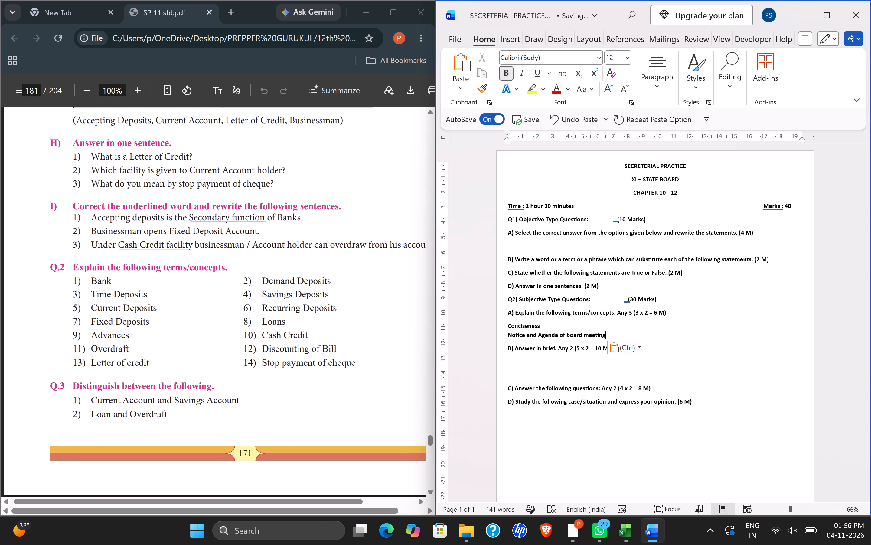
Go through chapter 12 of the textbook PDF to its exercise and review the Q.2 to Q.4 questions.
scroll(183, 390, "down", 16)
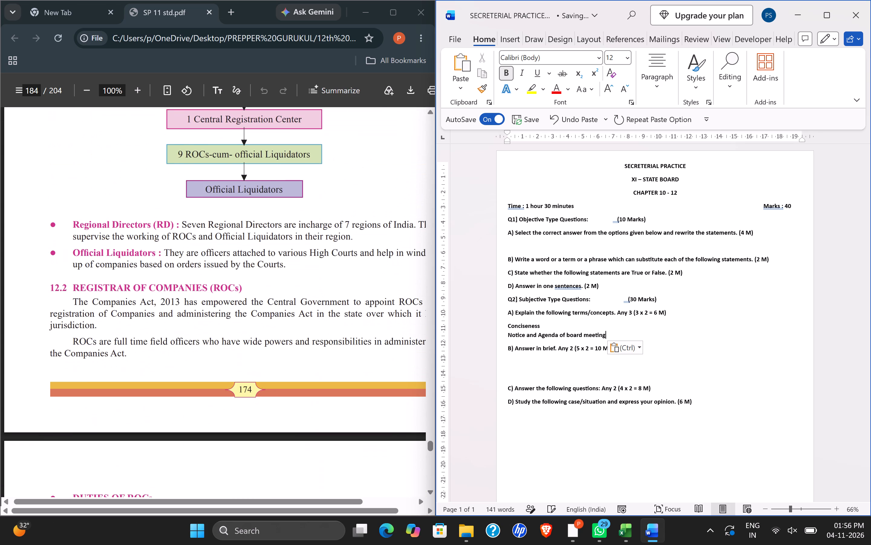
scroll(183, 390, "down", 16)
scroll(183, 390, "down", 6)
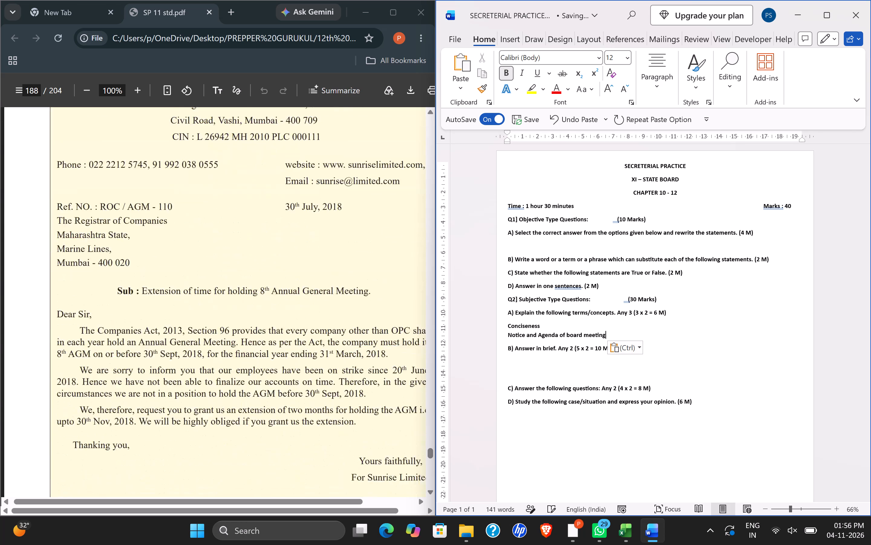
scroll(183, 390, "down", 8)
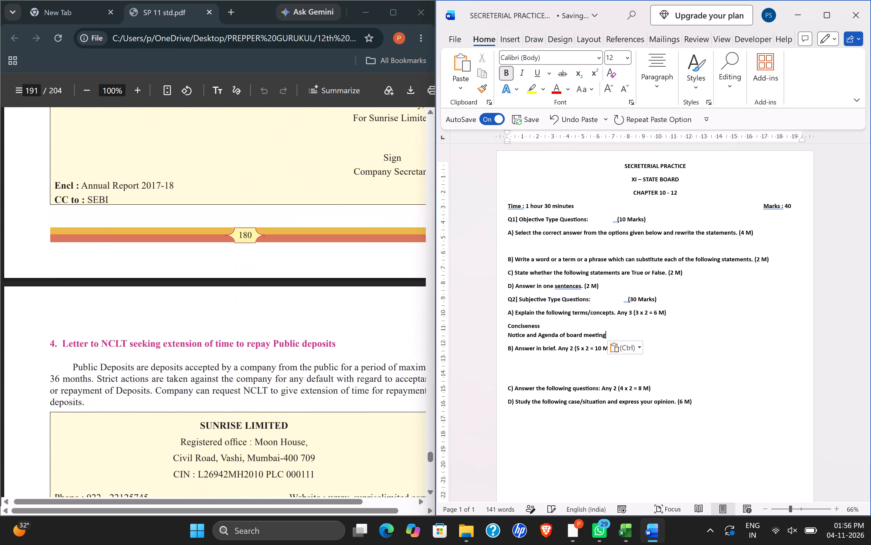
scroll(183, 390, "down", 12)
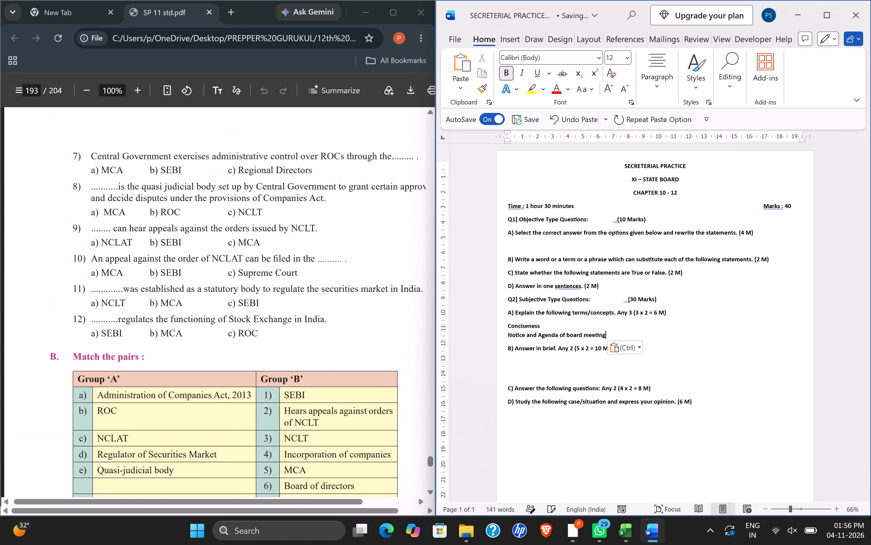
scroll(183, 390, "down", 8)
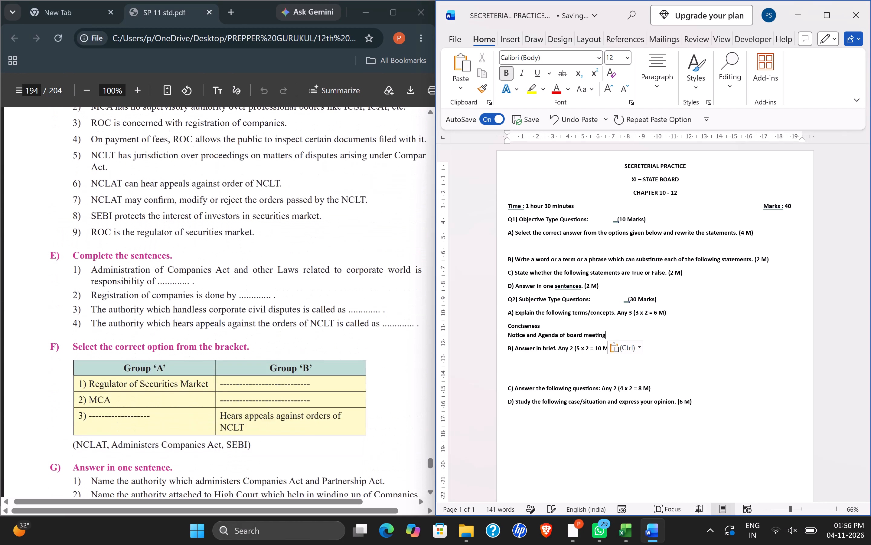
scroll(183, 390, "down", 5)
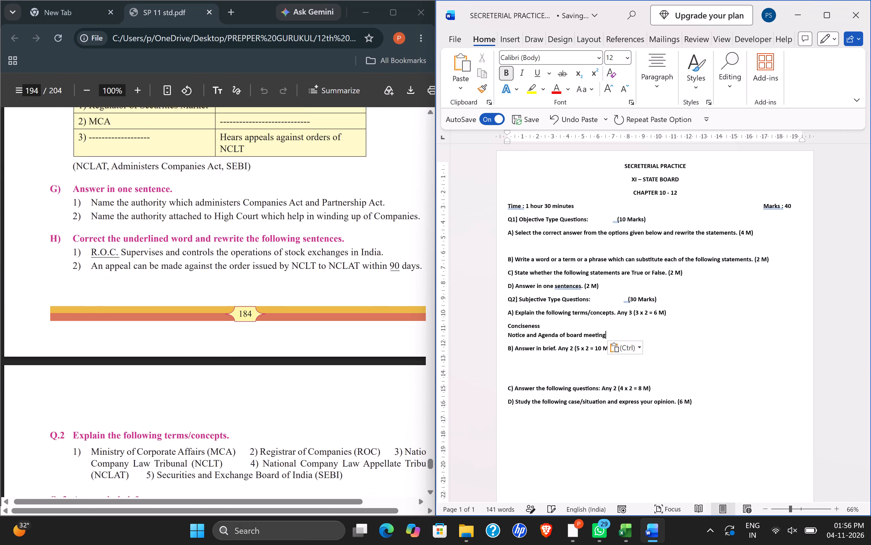
scroll(183, 390, "down", 3)
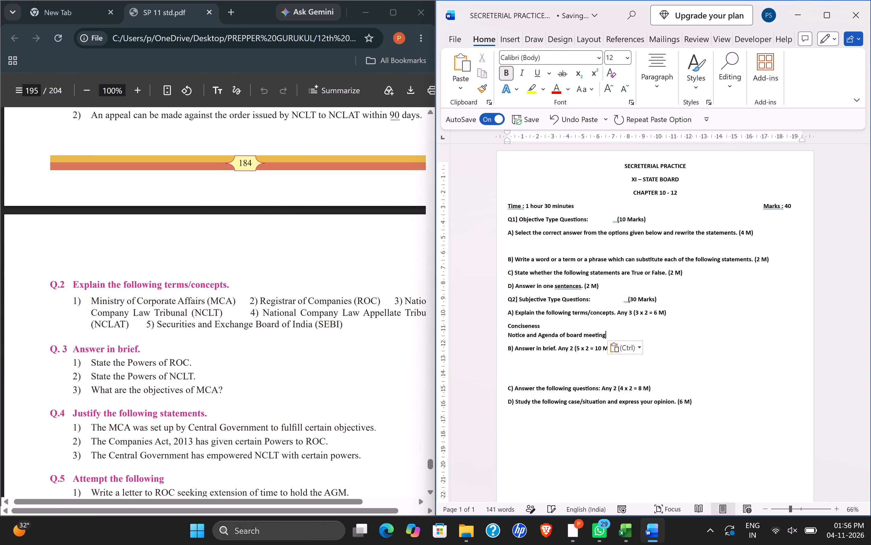
Replace "Notice and Agenda of board meeting" under Q2] A) with "Ministry of Corporate Affairs (MCA)" copied from the chapter 12 Q.2 terms.
scroll(183, 390, "left", 1)
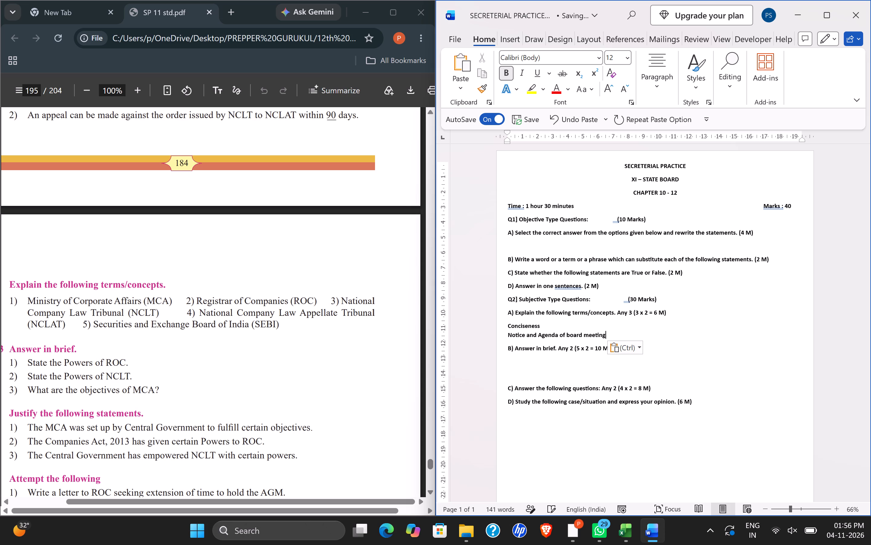
left_click_drag(25, 298, 181, 302)
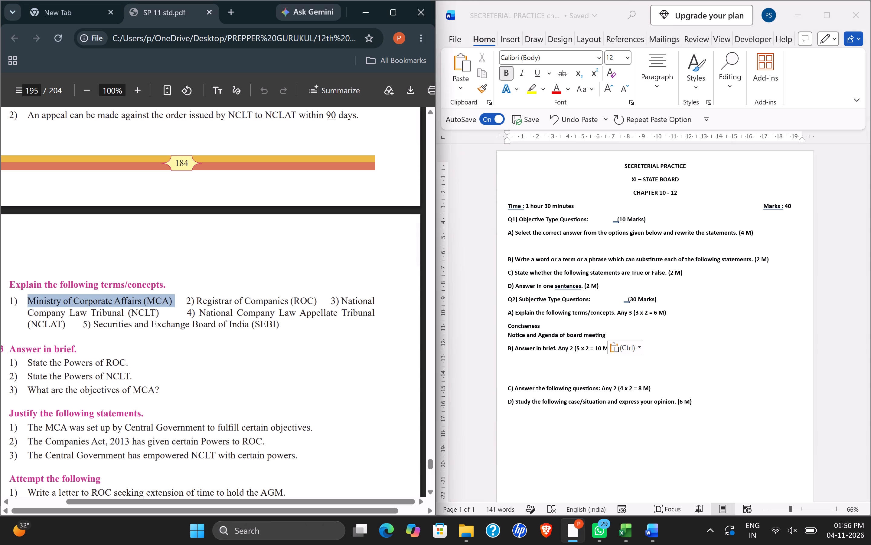
key("ctrl+c")
left_click(547, 330)
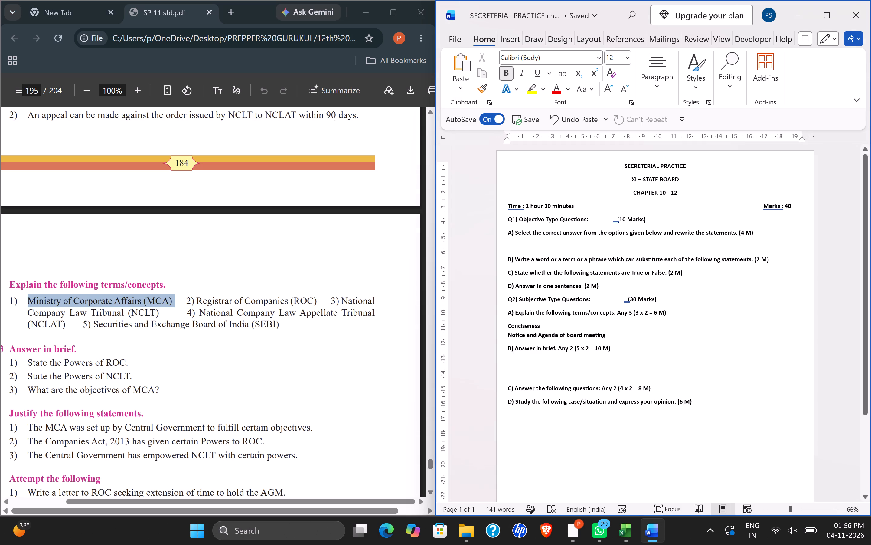
left_click_drag(506, 337, 611, 340)
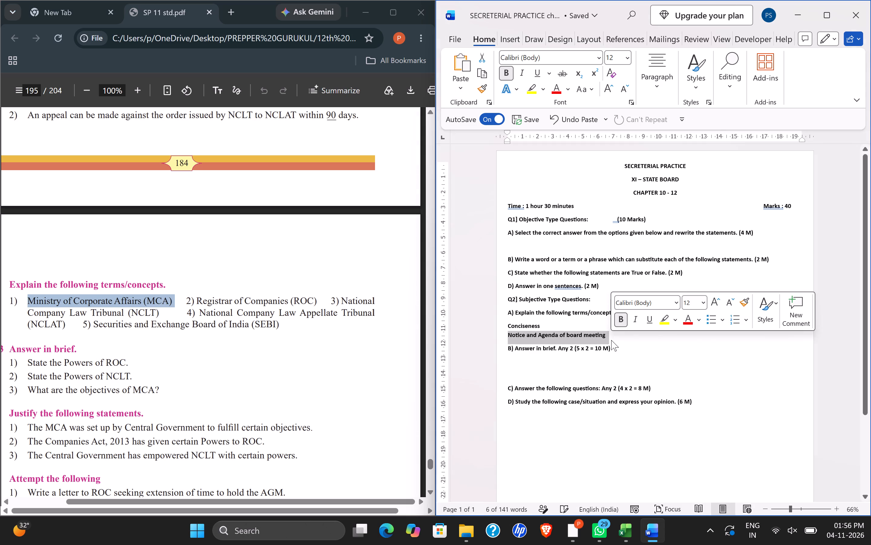
key("BackSpace")
key("ctrl+v")
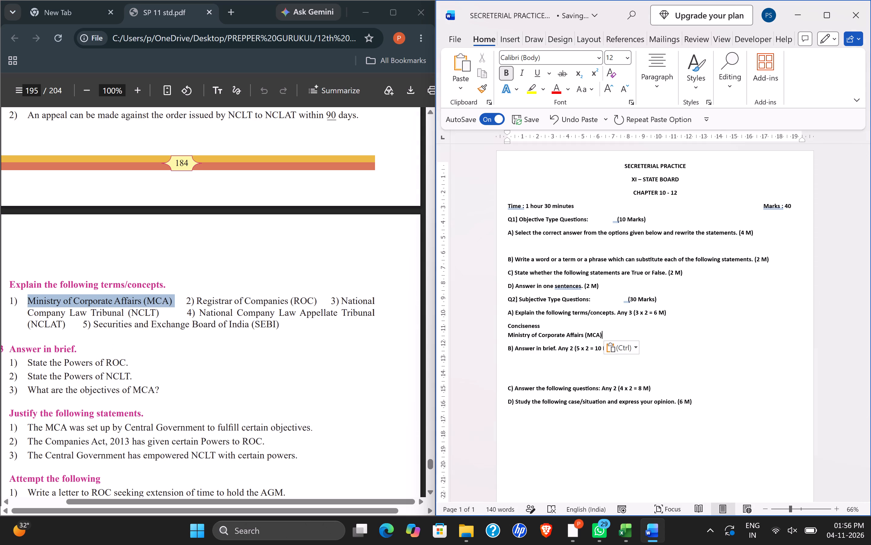
Copy "National Company Law Appellate Tribunal (NCLAT)" from the chapter 12 Q.2 terms into a new paragraph below the MCA term in Word.
left_click_drag(92, 327, 101, 327)
left_click_drag(198, 312, 66, 332)
key("ctrl+c")
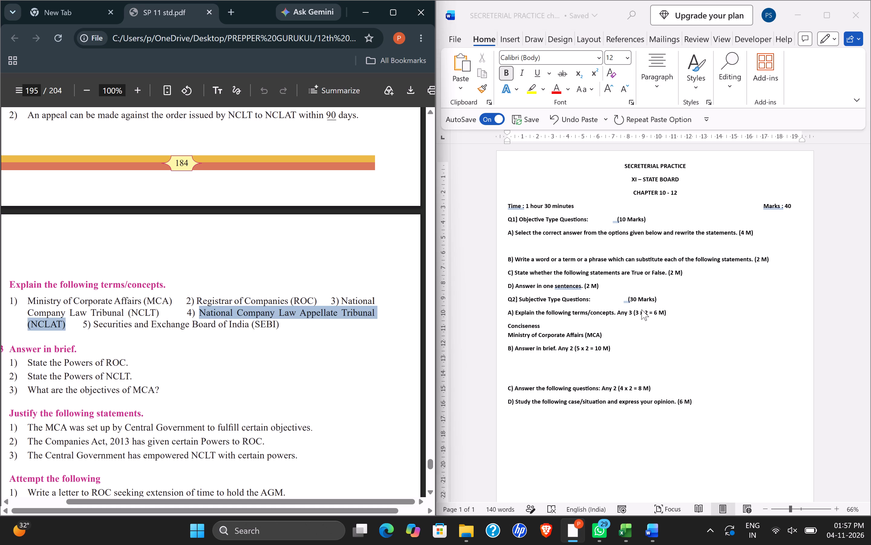
left_click(622, 333)
key("Return")
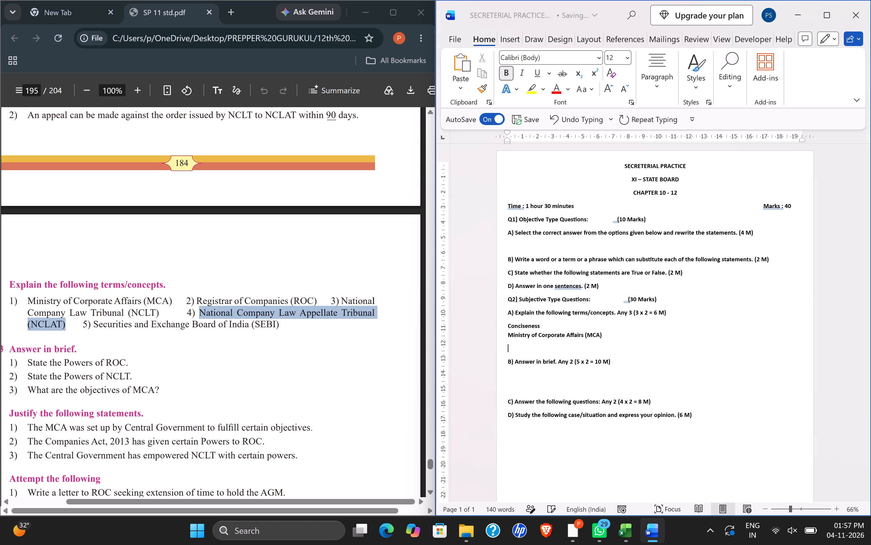
key("ctrl+BackSpace")
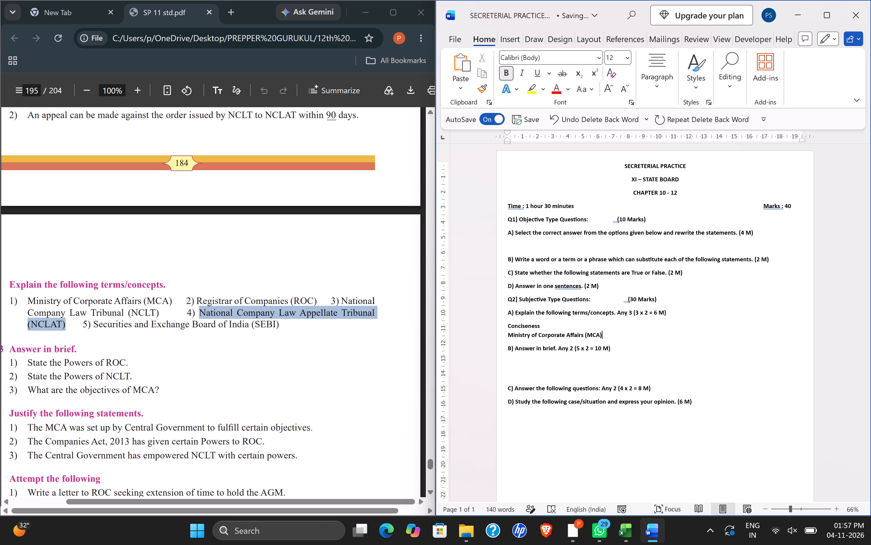
key("Return")
key("ctrl+v")
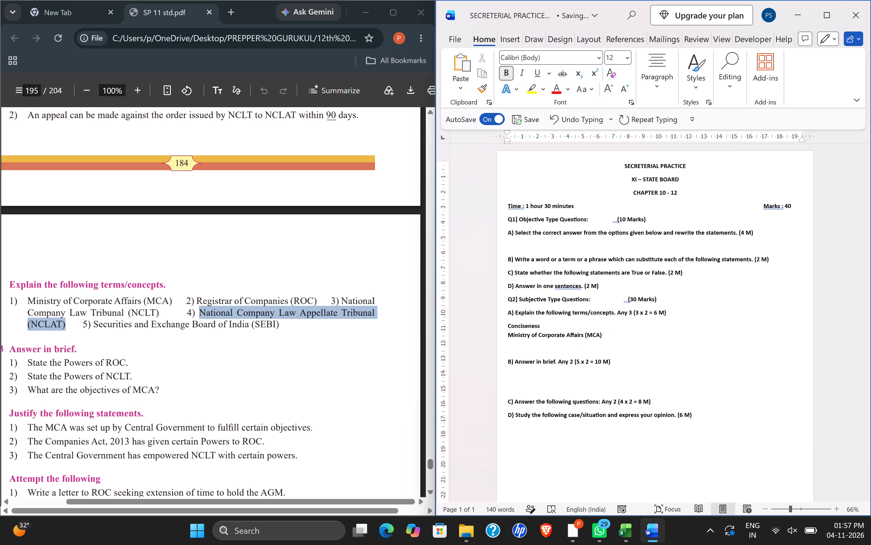
Review the end of the chapter 12 exercise and the answer key pages that follow it in the textbook PDF.
scroll(266, 238, "up", 6)
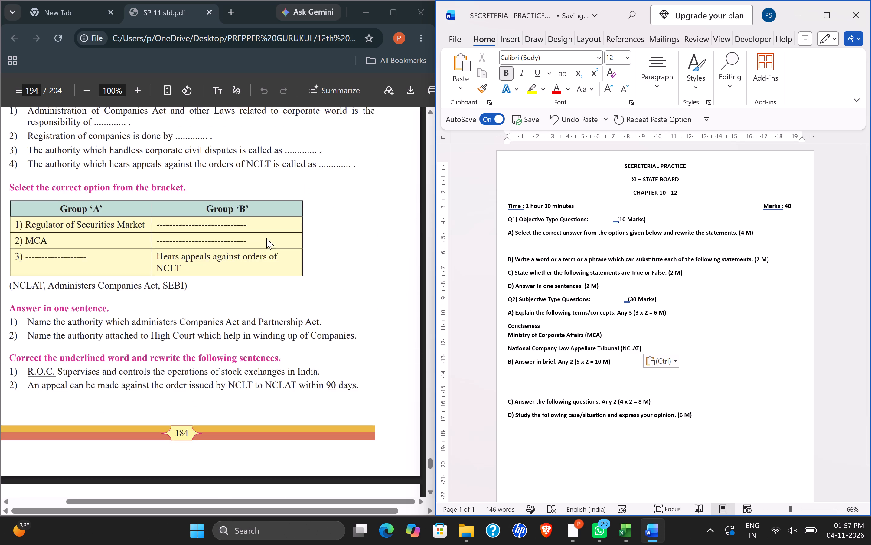
scroll(266, 238, "right", 1)
scroll(266, 238, "down", 2)
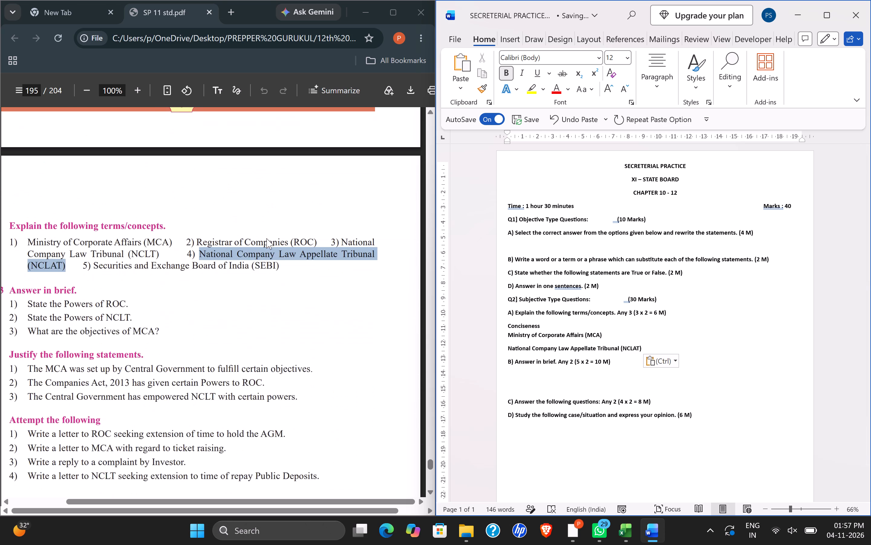
scroll(266, 238, "down", 8)
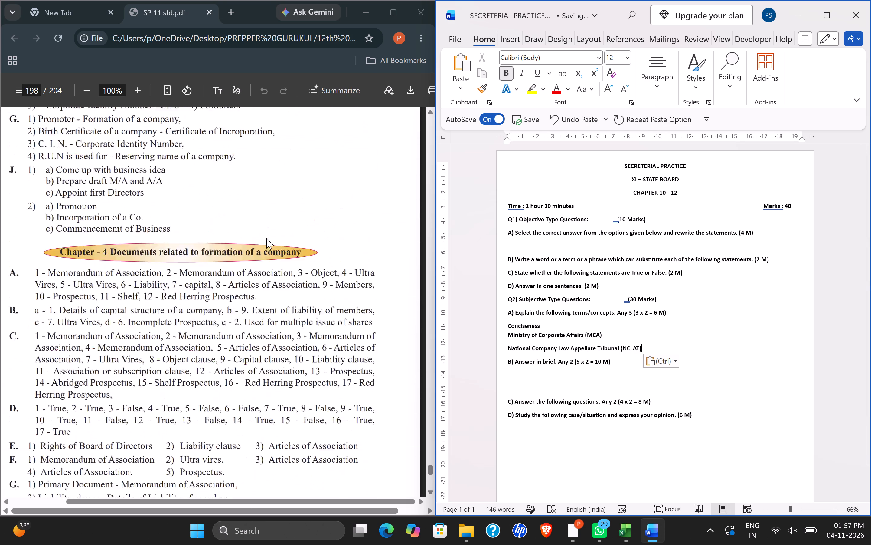
scroll(266, 238, "down", 5)
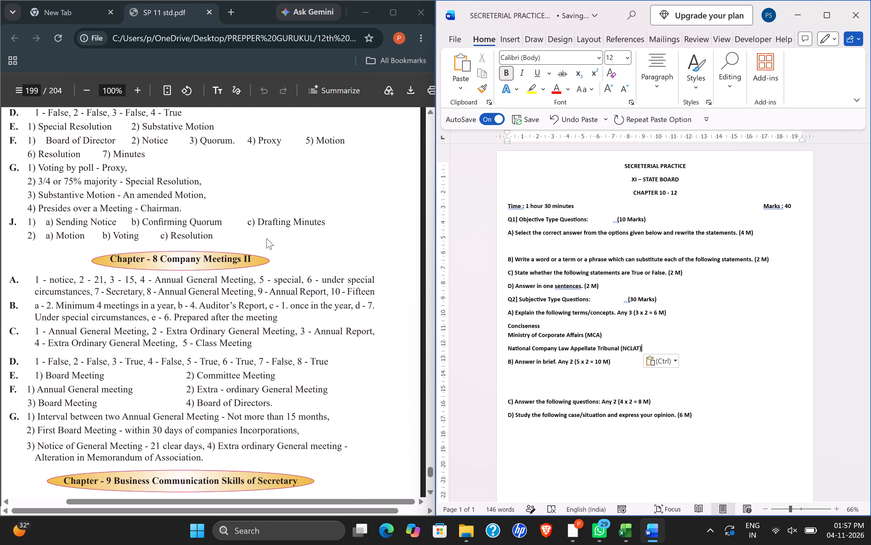
scroll(266, 238, "down", 3)
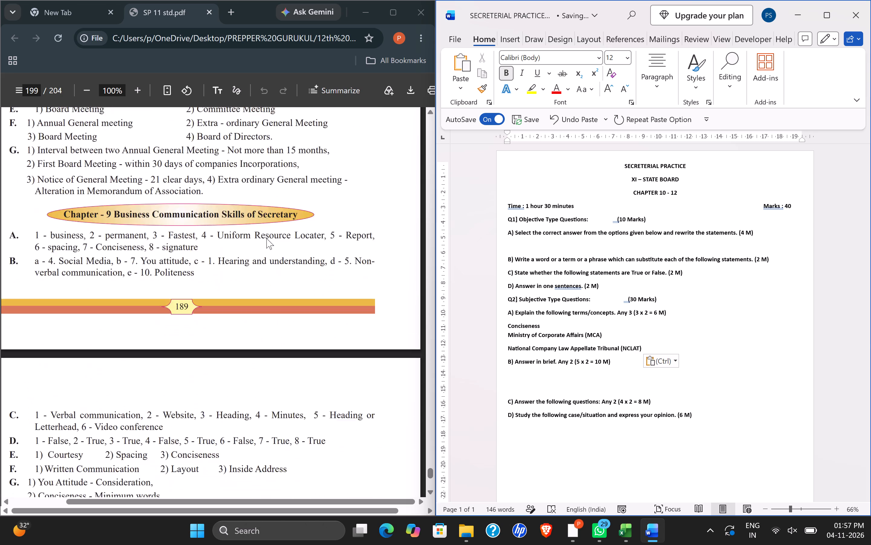
Copy "Stop payment of cheque" from the chapter 11 terms in the PDF into a new paragraph below the NCLAT term in Word.
scroll(266, 238, "up", 5)
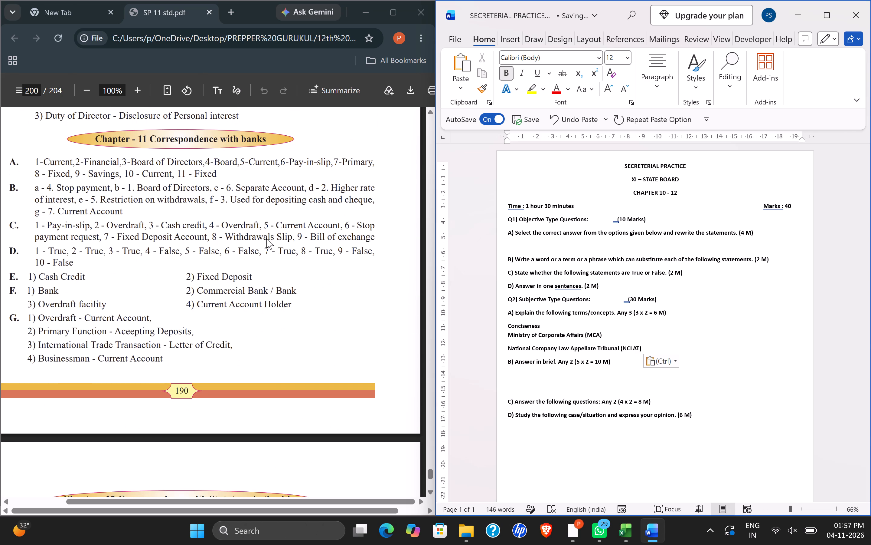
scroll(266, 238, "up", 3)
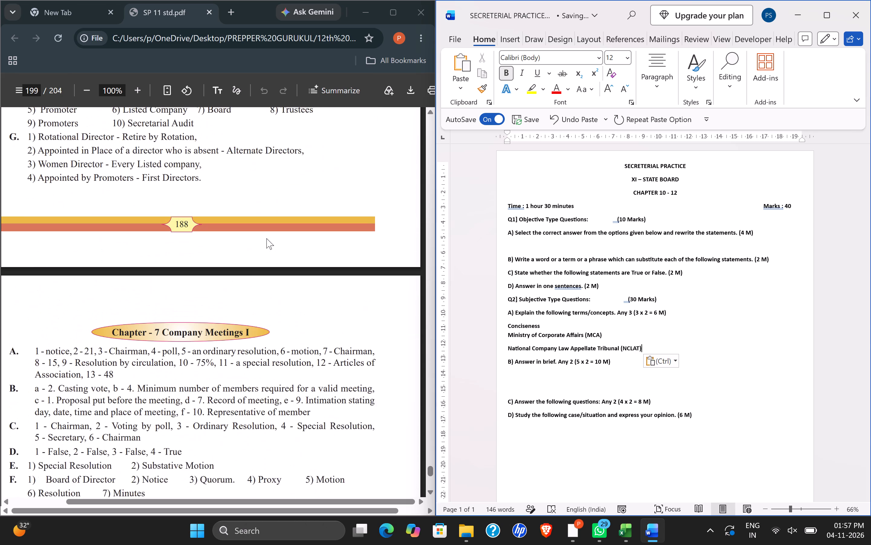
scroll(266, 238, "up", 18)
scroll(266, 238, "up", 7)
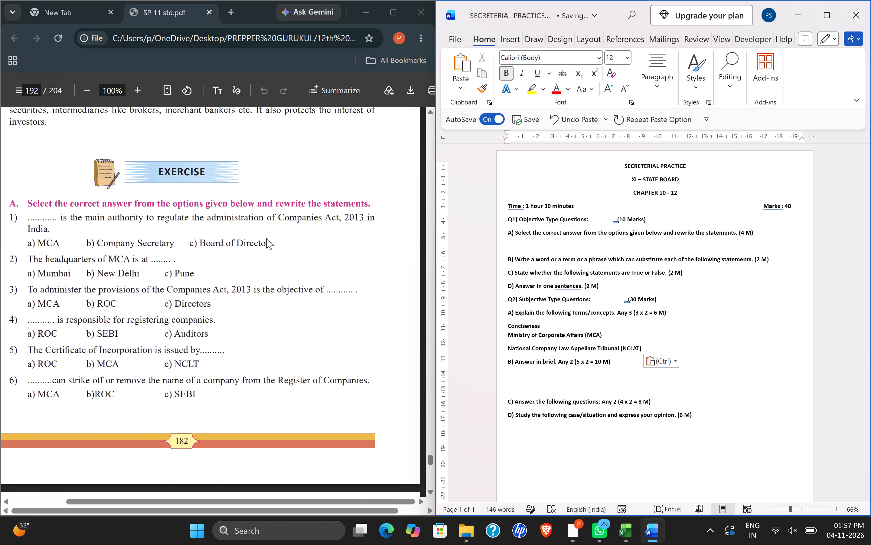
scroll(266, 238, "up", 15)
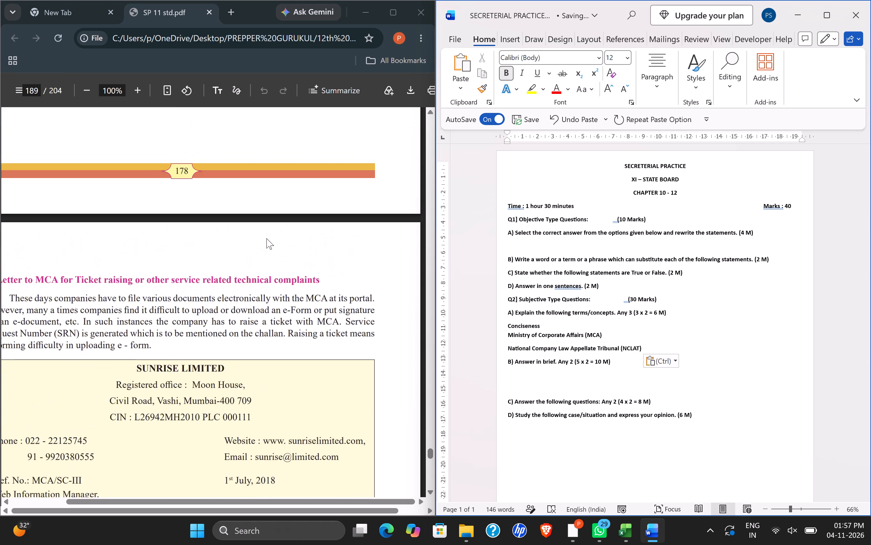
scroll(266, 238, "up", 17)
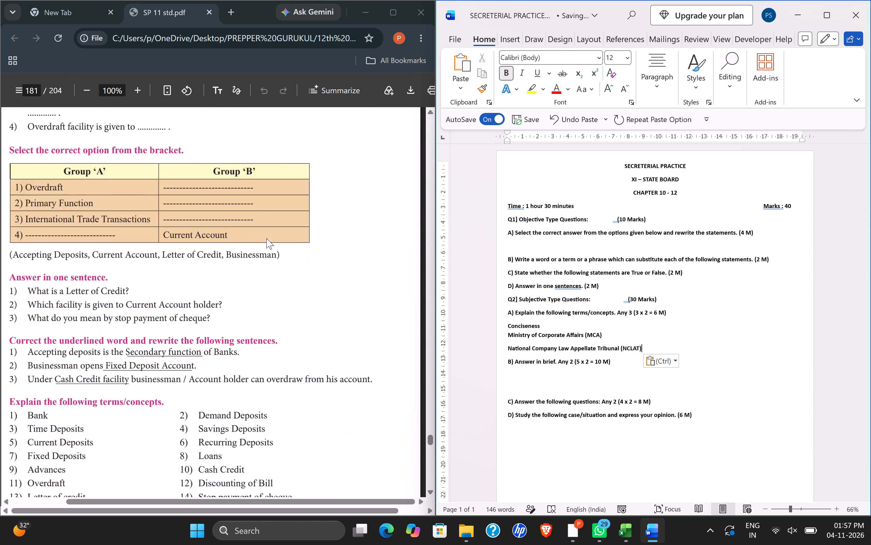
scroll(266, 238, "up", 5)
left_click(266, 238)
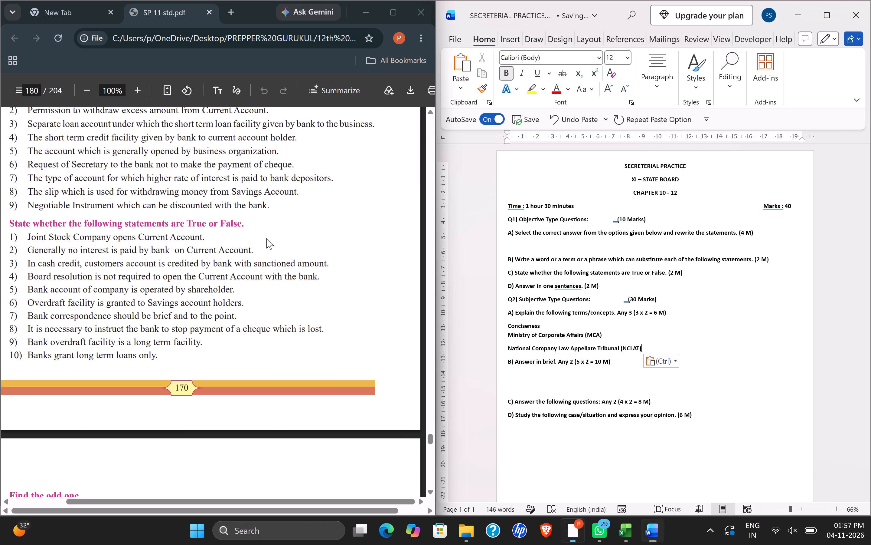
scroll(266, 238, "down", 9)
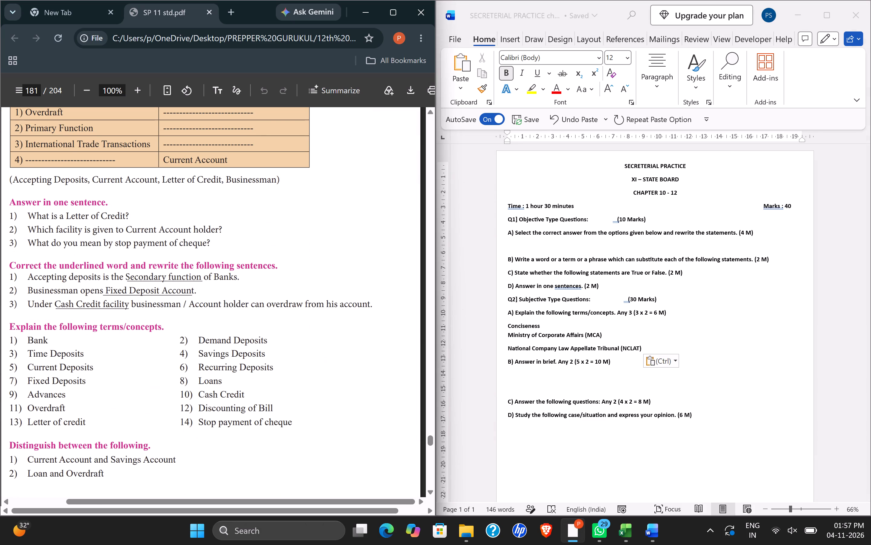
left_click_drag(196, 424, 306, 423)
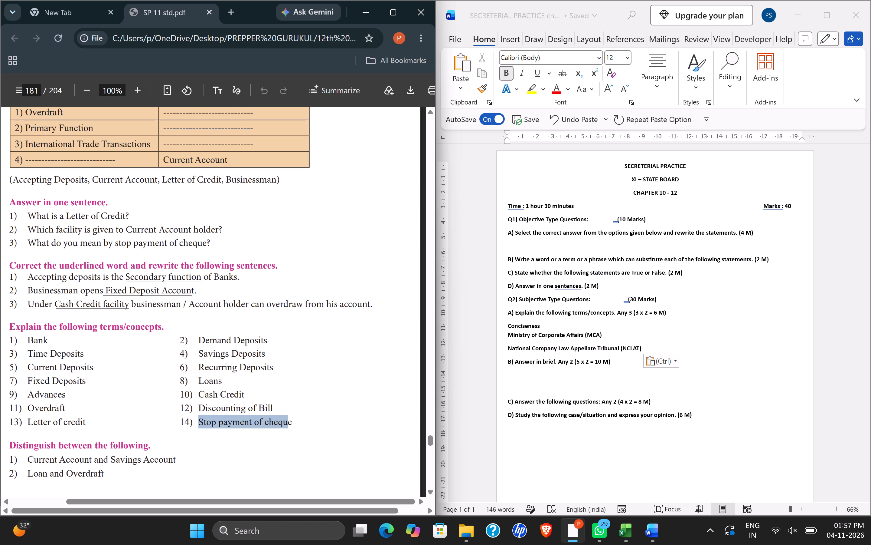
left_click_drag(306, 423, 309, 423)
key("ctrl+c")
left_click(667, 350)
key("Return")
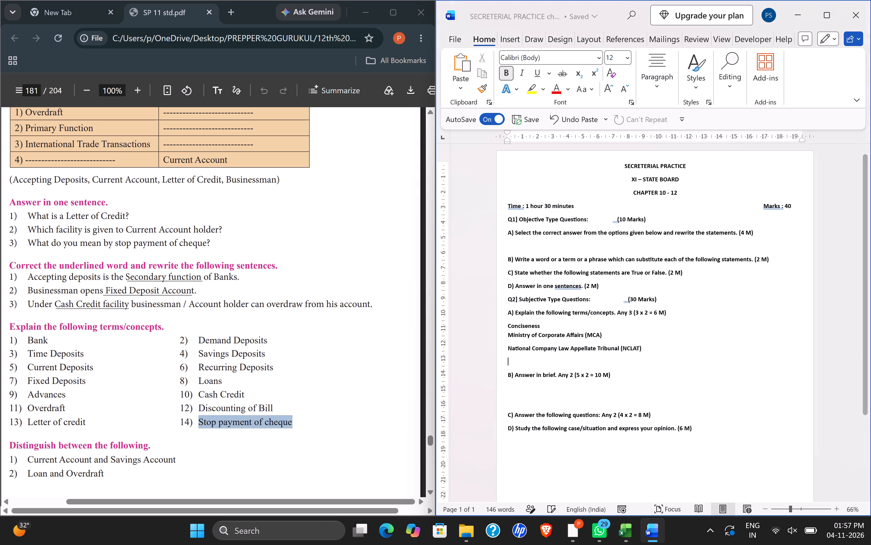
key("ctrl+v")
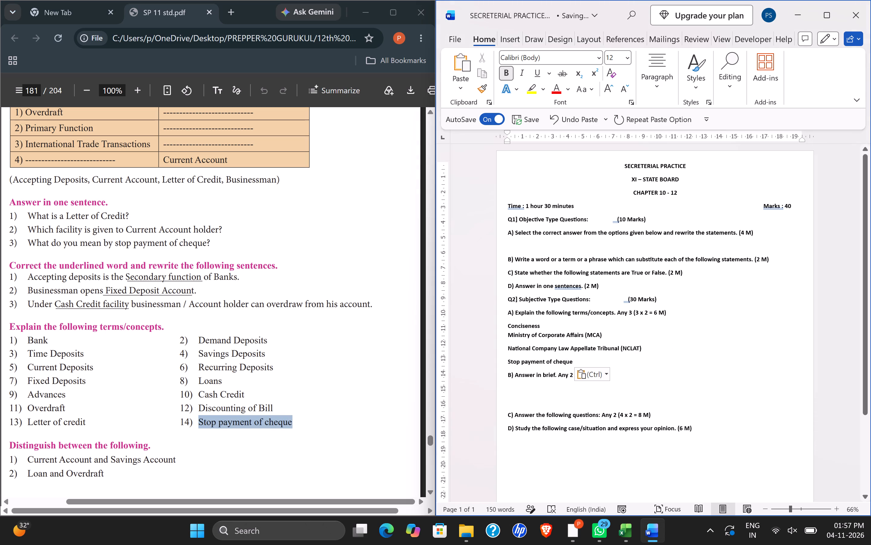
Number the term "Conciseness" under Q2] A) as 1).
left_click(506, 325)
key("1")
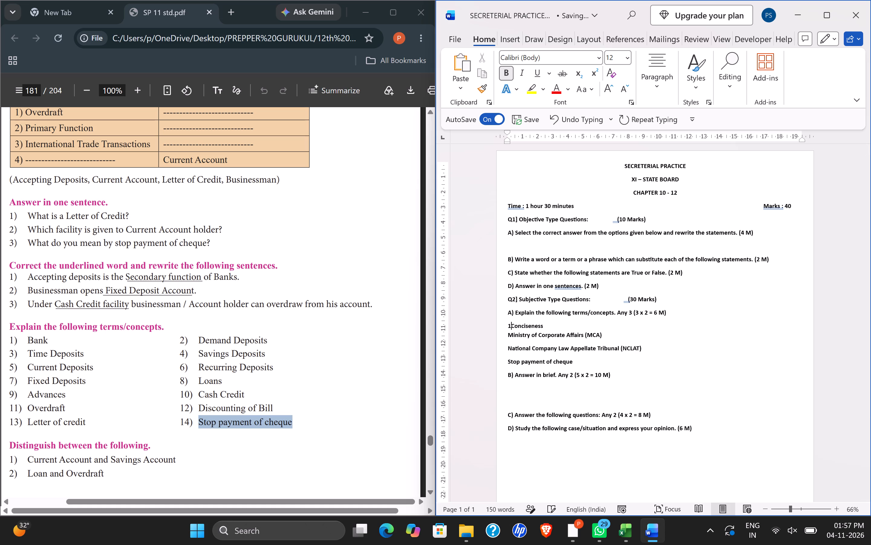
key("shift+parenright")
key("space")
Bring "Ministry of Corporate Affairs (MCA)" onto the Conciseness line, spaced apart from it and numbered 2).
key("Down")
key("Left")
key("Left")
key("BackSpace")
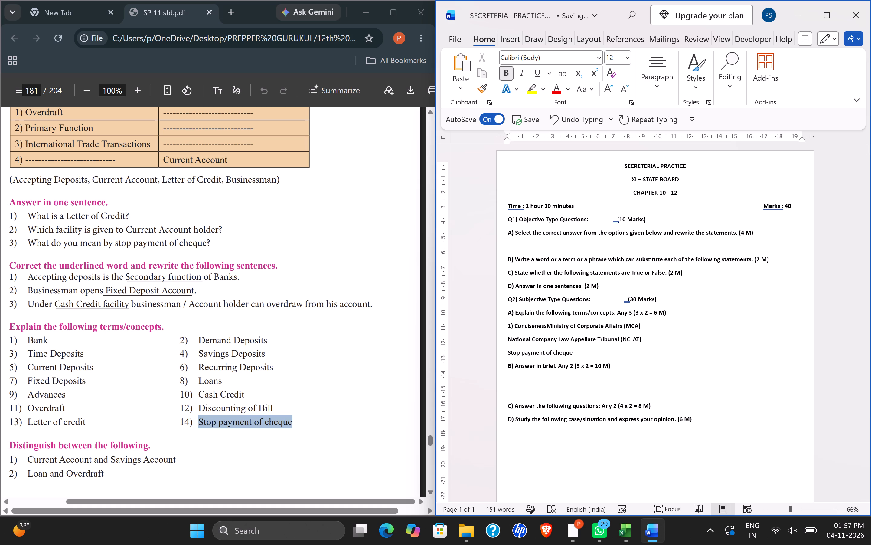
key("space")
key("space")
key("space")
key("space")
key("space")
key("space")
key("space")
key("space")
key("space")
key("space")
key("space")
key("space")
key("space")
key("space")
key("space")
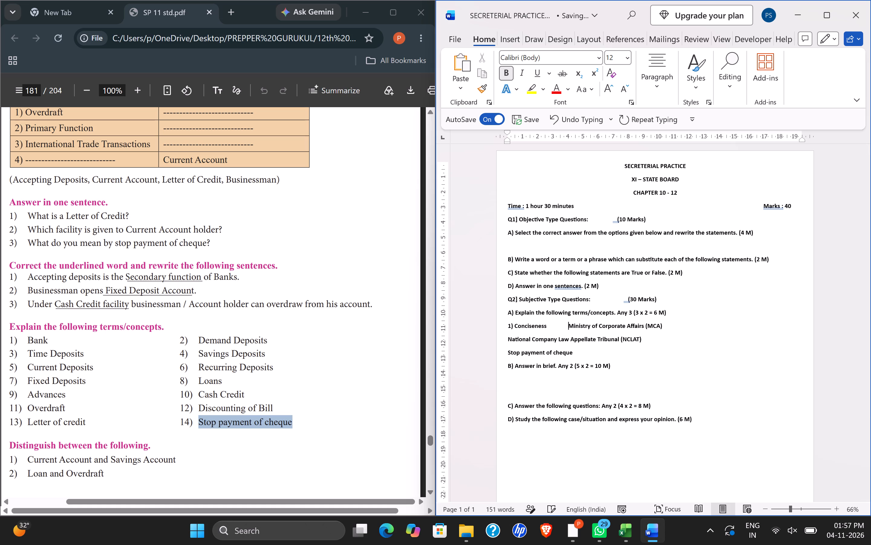
type("2)")
key("Right")
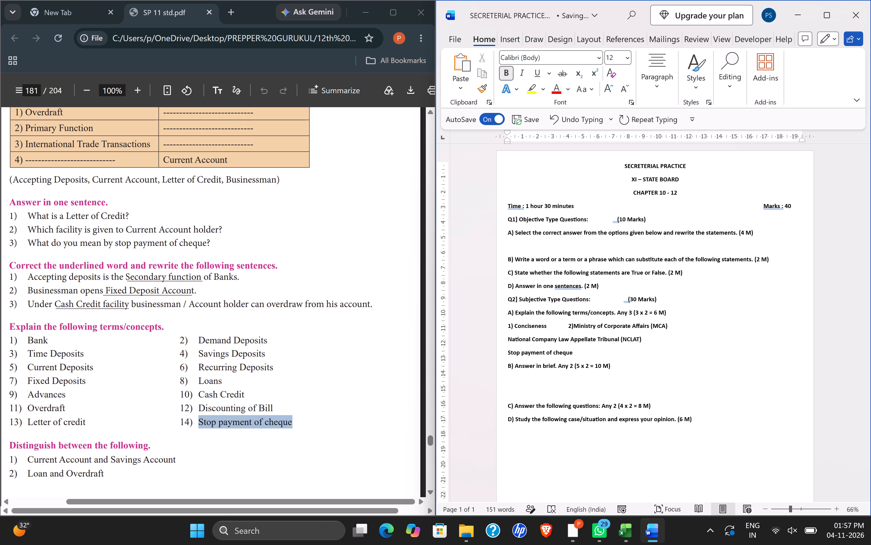
key("Left")
key("space")
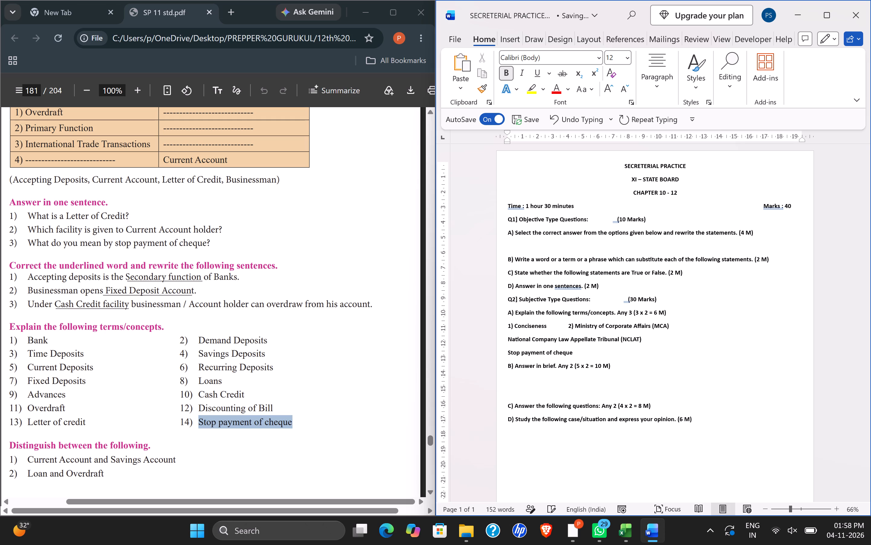
Merge the NCLAT term into the first terms' paragraph, placing it on its own line after a line break and numbering it 3).
left_click(505, 342)
key("BackSpace")
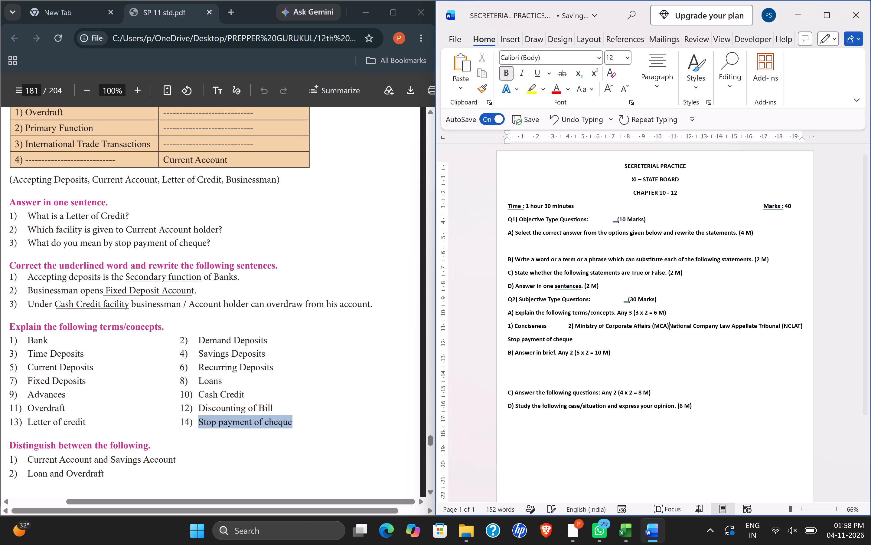
key("space")
key("space")
key("space")
key("space")
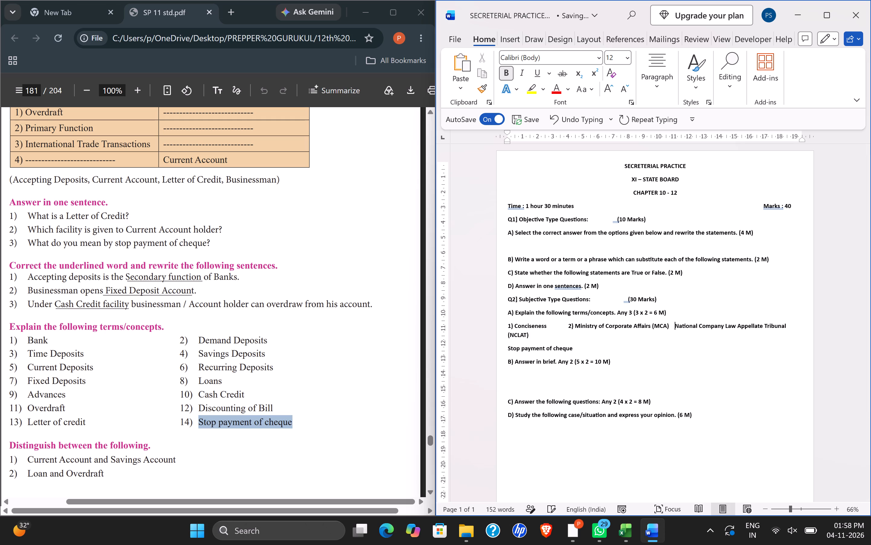
key("shift+Return")
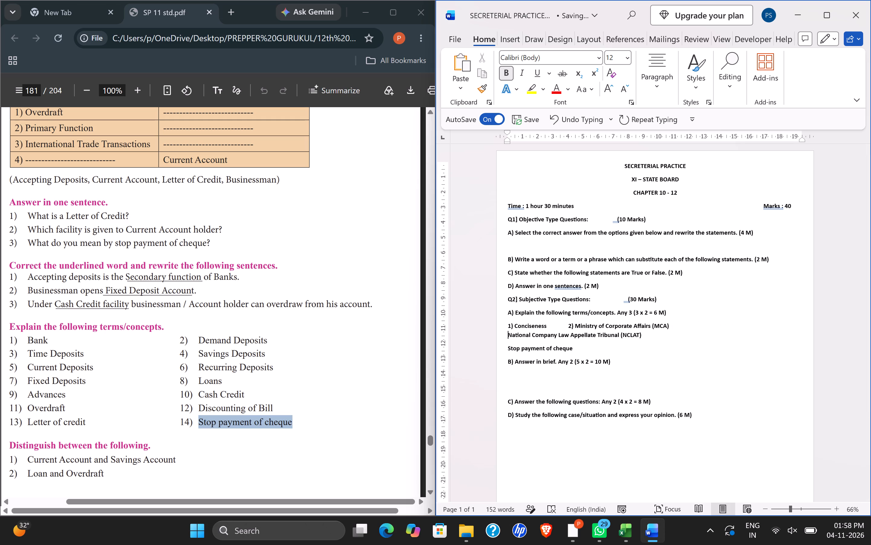
type("3)")
key("space")
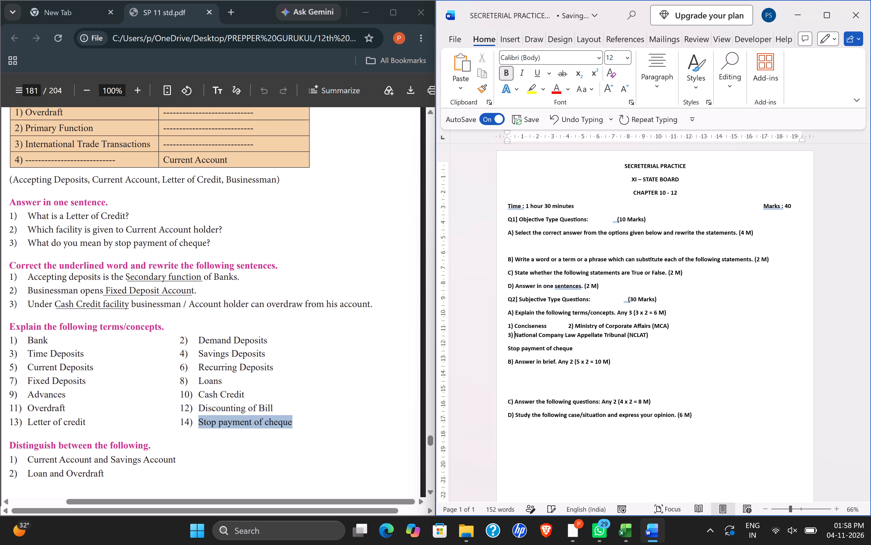
Bring "Stop payment of cheque" onto the NCLAT line, spaced apart from it and numbered 4).
left_click(507, 351)
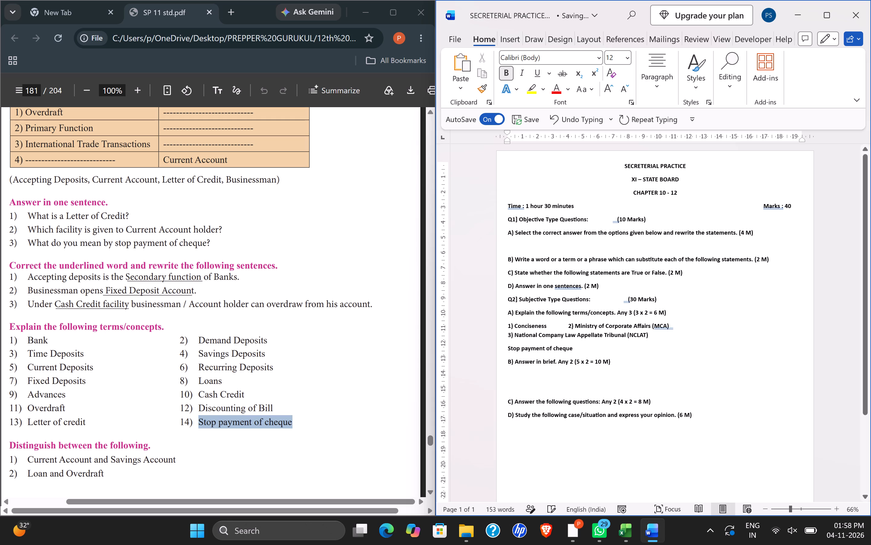
key("BackSpace")
key("space")
key("space")
key("space")
key("space")
key("space")
key("space")
key("space")
key("space")
key("space")
key("space")
key("space")
key("space")
key("space")
key("space")
key("space")
key("space")
key("space")
key("space")
key("space")
key("space")
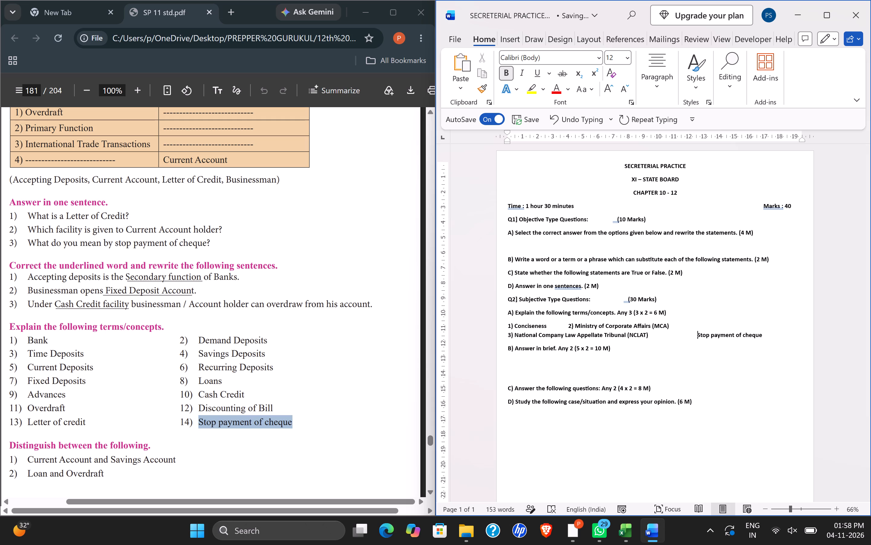
type("4)")
key("space")
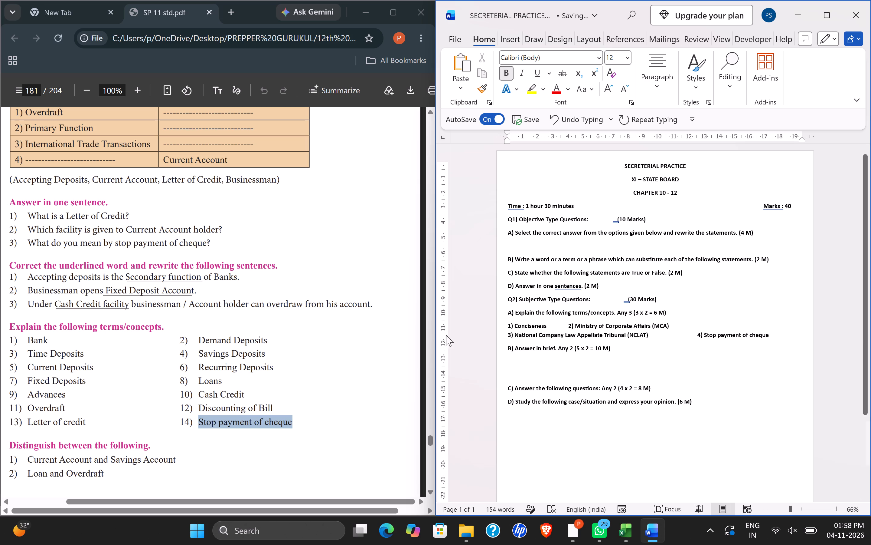
Widen the gap between terms 1) and 2) with spaces so term 2) sits in a second column beyond the NCLAT text.
left_click(569, 328)
key("space")
key("space")
key("space")
key("space")
key("space")
key("space")
key("space")
key("space")
key("space")
key("space")
key("space")
key("space")
key("space")
key("space")
key("space")
key("space")
key("space")
key("space")
key("space")
key("space")
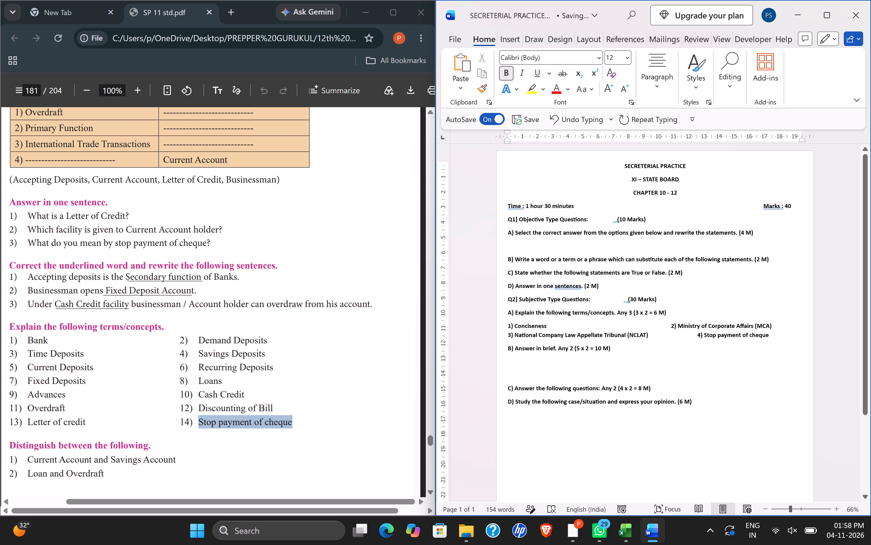
Remove extra spaces before term 4) so it lines up directly beneath term 2).
left_click(699, 335)
key("BackSpace")
key("BackSpace")
key("BackSpace")
key("BackSpace")
key("BackSpace")
key("BackSpace")
key("BackSpace")
key("BackSpace")
key("BackSpace")
key("BackSpace")
key("BackSpace")
key("BackSpace")
key("BackSpace")
key("BackSpace")
key("BackSpace")
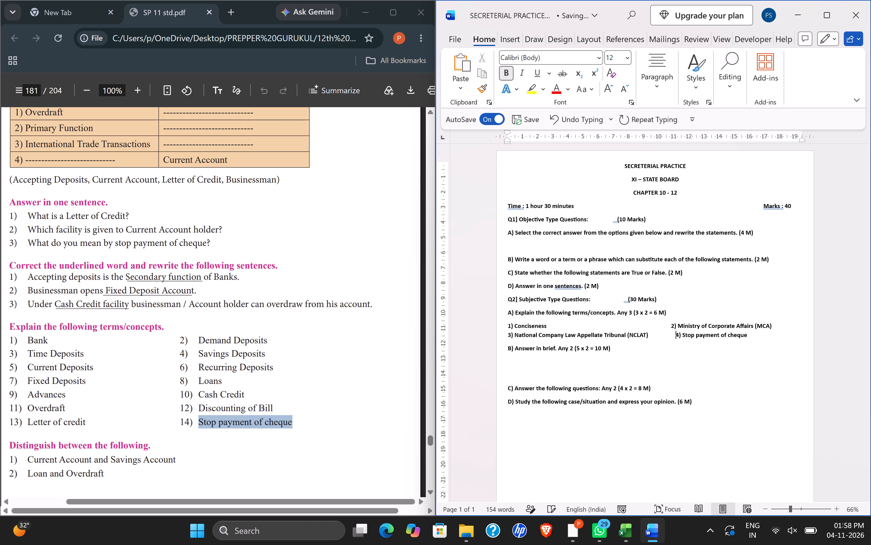
key("BackSpace")
key("BackSpace")
key("BackSpace")
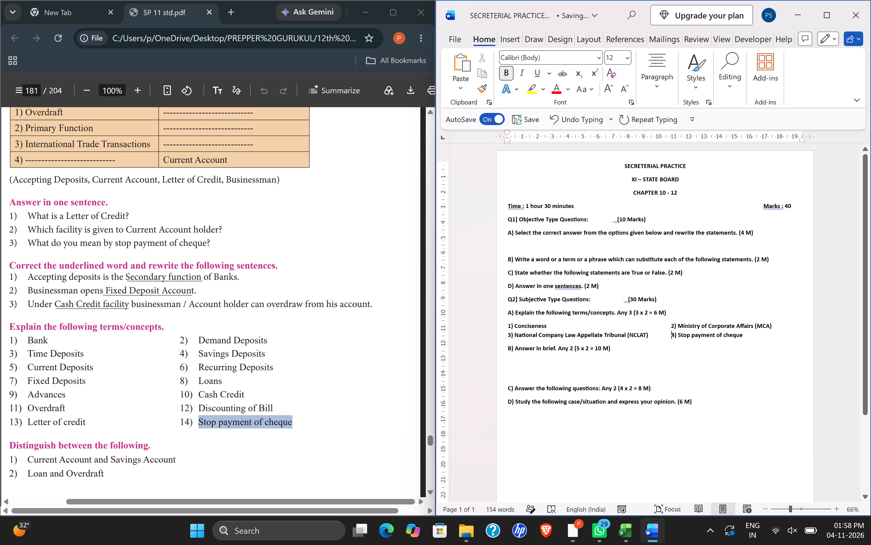
Remove the bold formatting from the four numbered terms under Q2 A).
left_click_drag(505, 328, 749, 337)
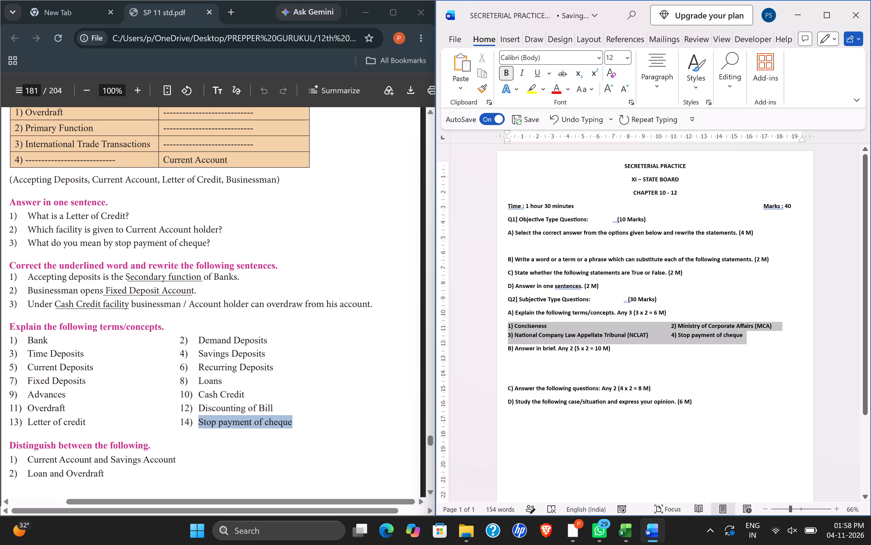
left_click_drag(749, 337, 749, 337)
key("ctrl+b")
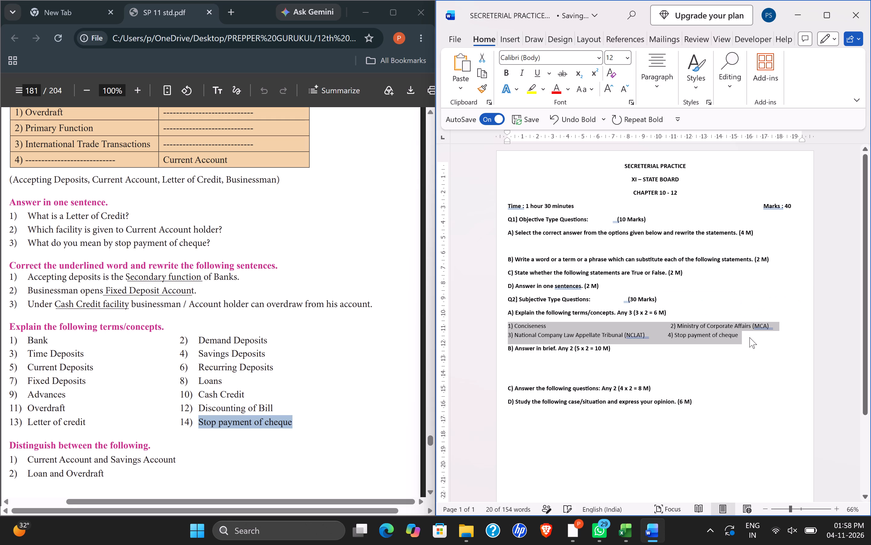
Copy "State the Agency functions of Banks." from the textbook's Answer in brief list into Q2 B) as question 1).
left_click(679, 361)
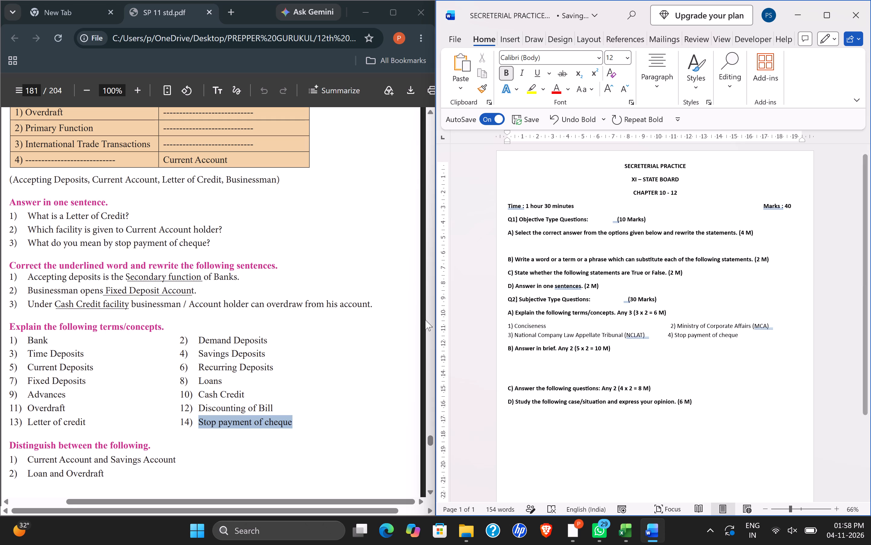
scroll(303, 302, "down", 4)
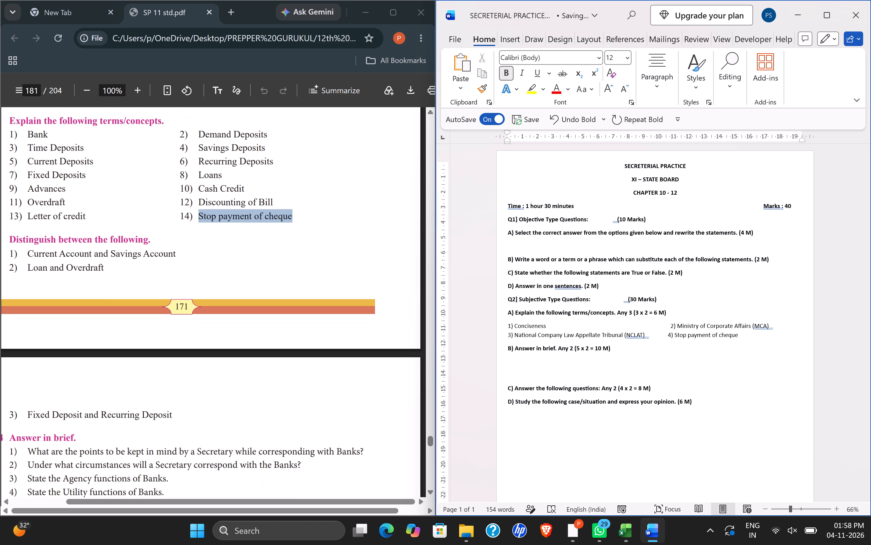
scroll(257, 370, "down", 1)
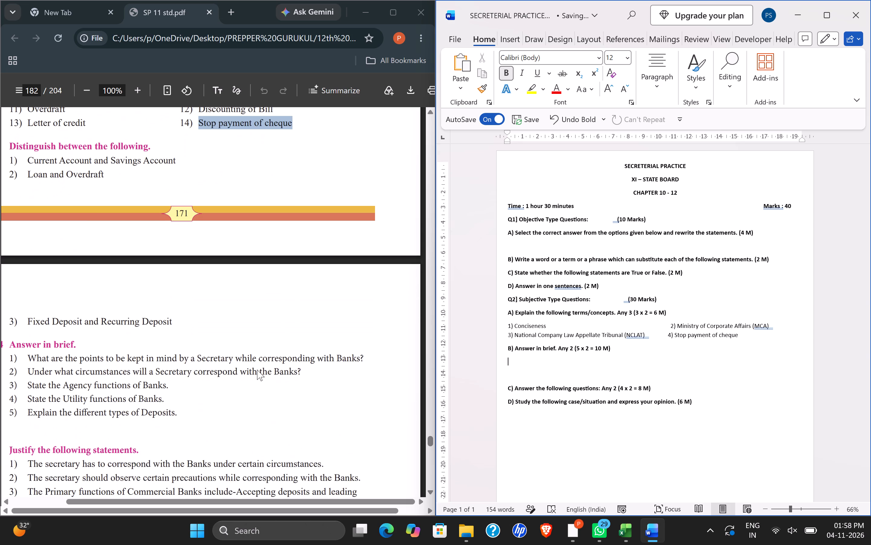
left_click(207, 370)
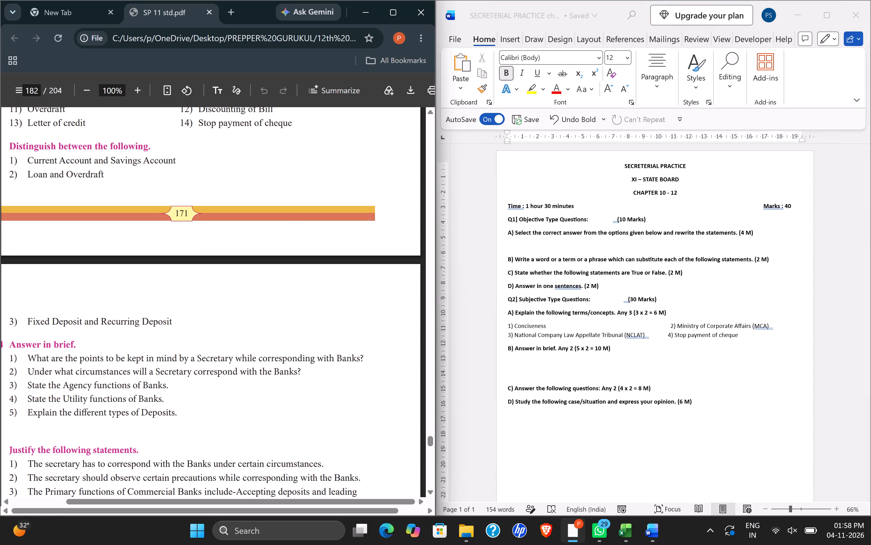
left_click_drag(27, 386, 177, 391)
left_click(176, 395)
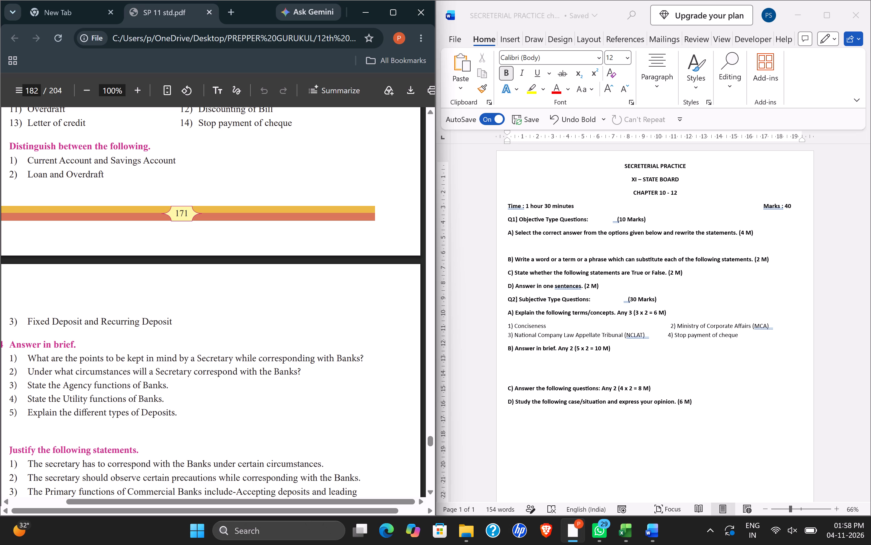
left_click_drag(26, 403, 181, 397)
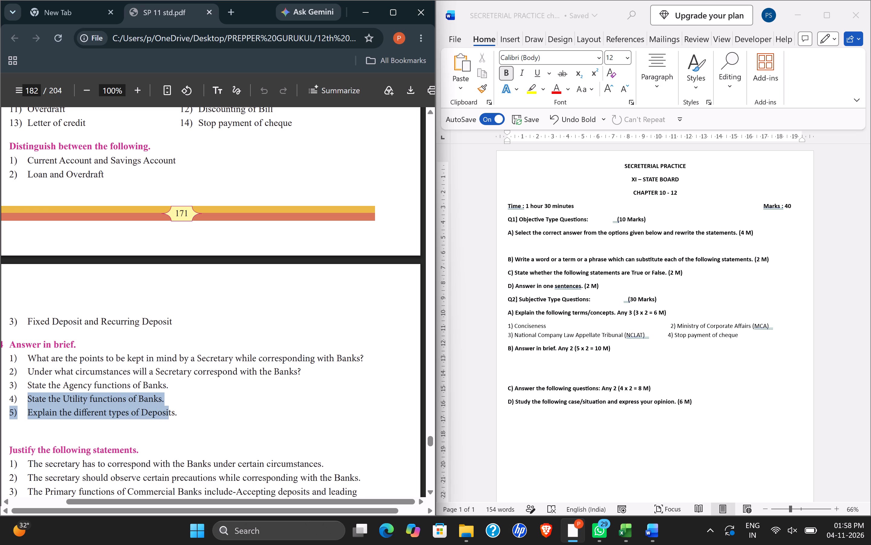
left_click_drag(181, 397, 183, 399)
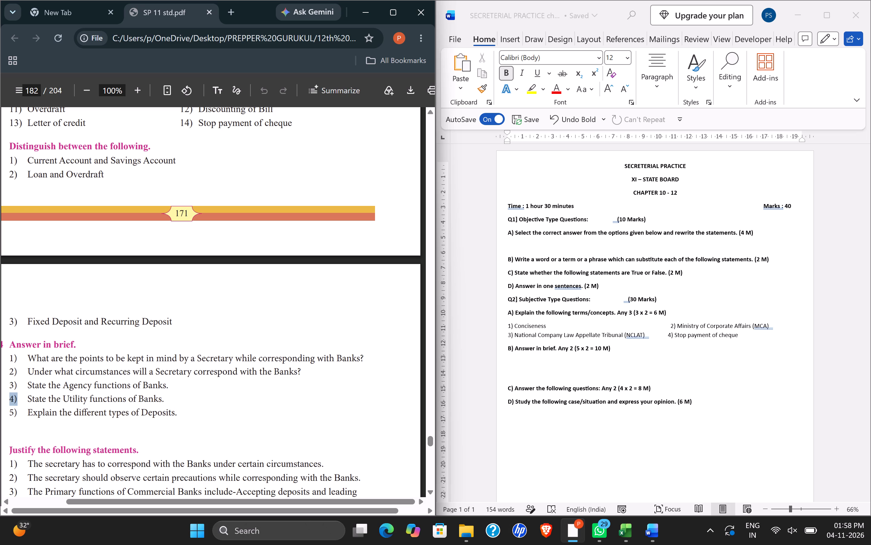
left_click_drag(183, 399, 171, 391)
left_click_drag(26, 388, 187, 389)
key("ctrl+c")
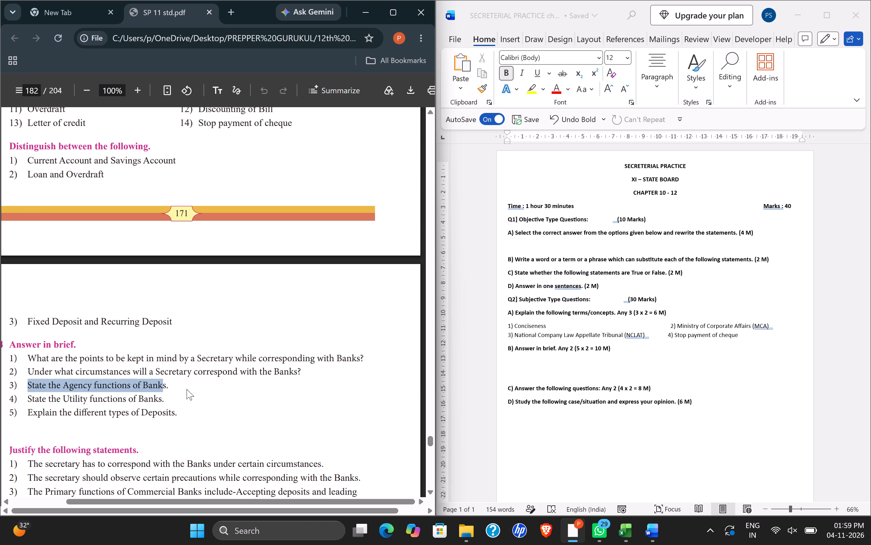
left_click(527, 362)
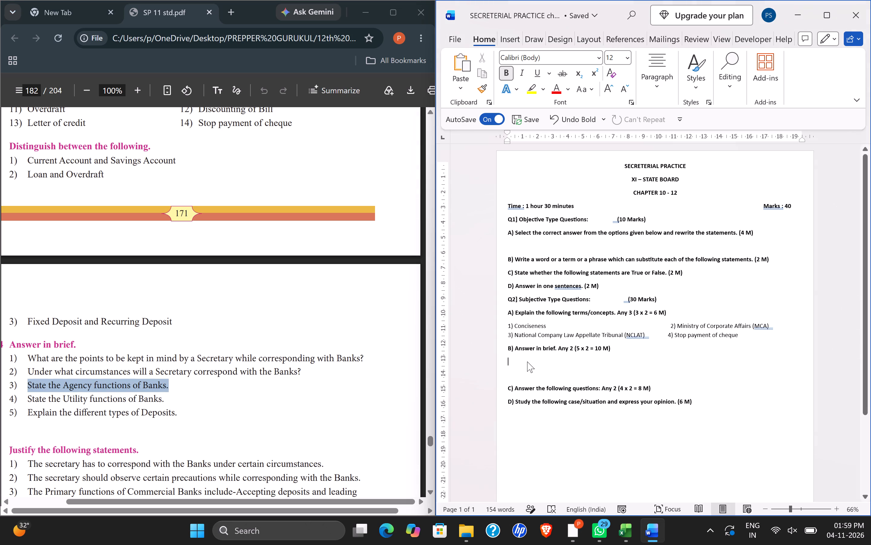
type("1)")
key("space")
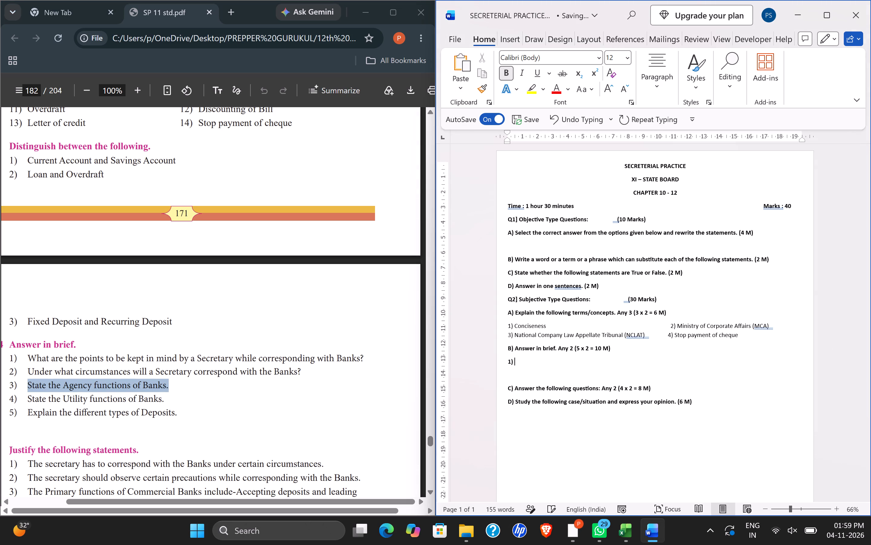
key("ctrl+v")
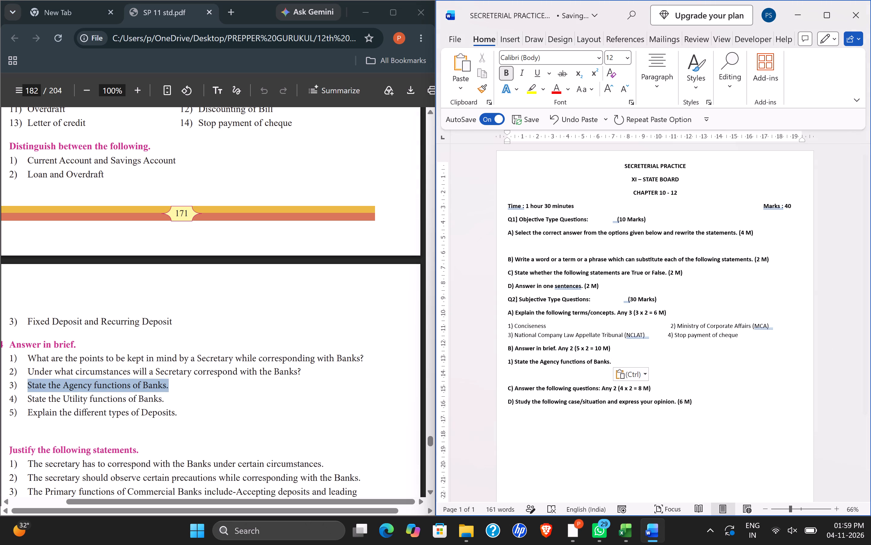
Replace the case-study instruction in Q2 D) with the textbook's "Write a letter requesting the bank for granting Overdraft facility.", keeping the marks.
scroll(253, 374, "down", 3)
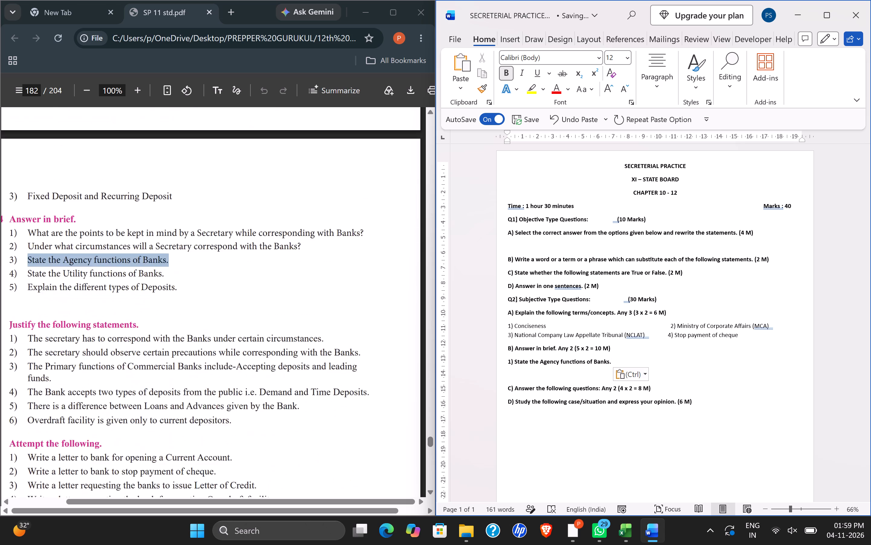
scroll(253, 374, "down", 1)
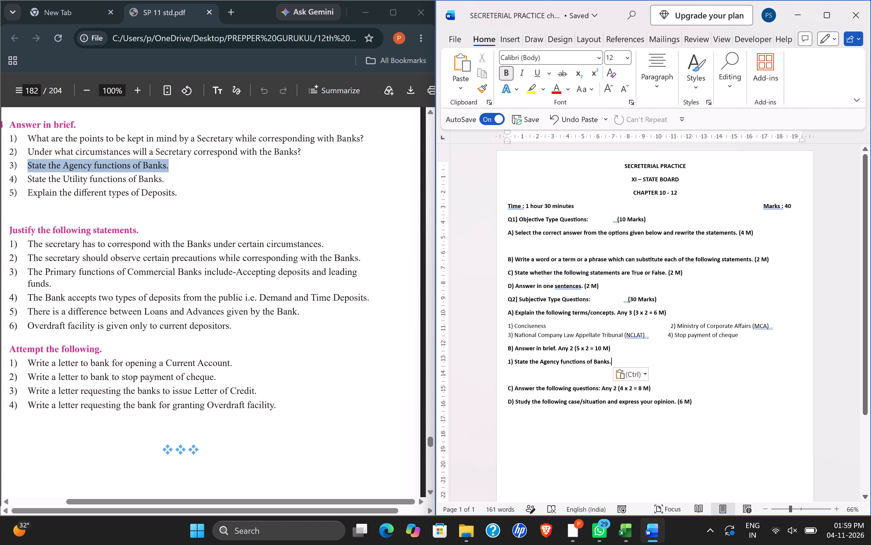
left_click_drag(517, 402, 662, 401)
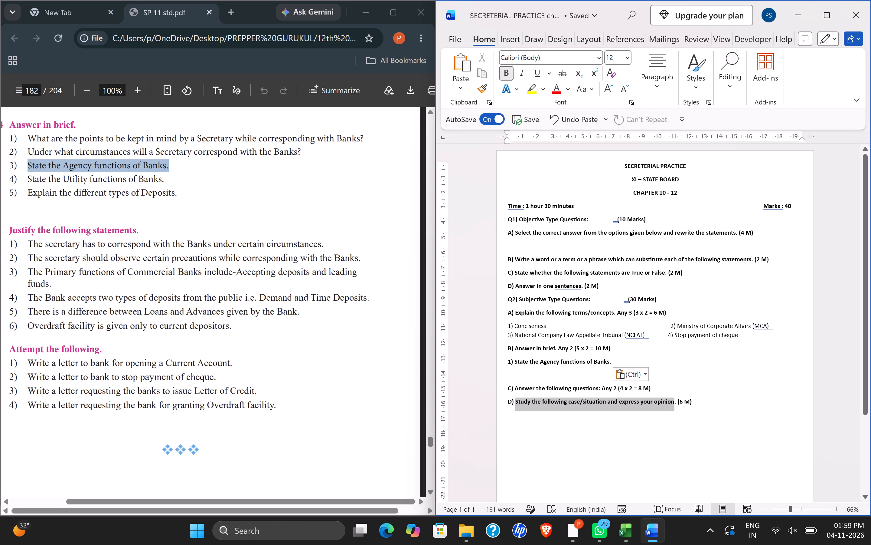
left_click_drag(662, 401, 677, 403)
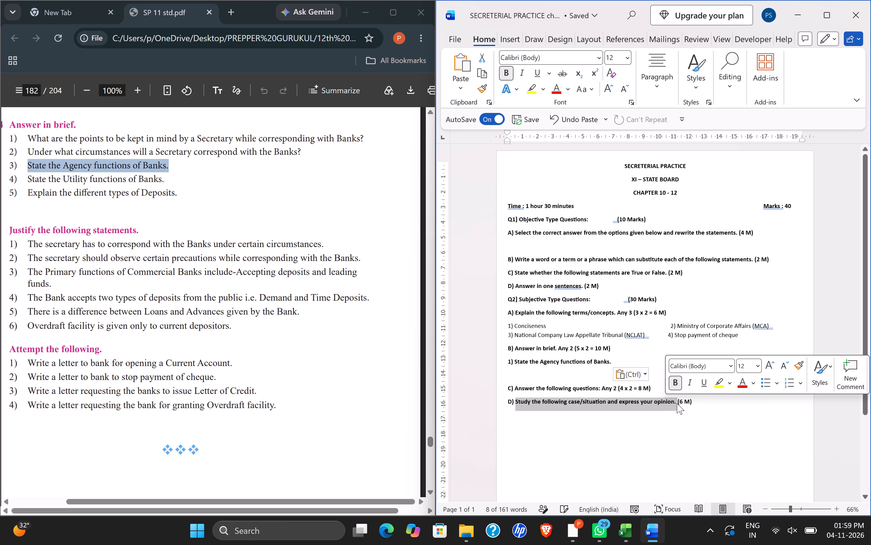
key("Delete")
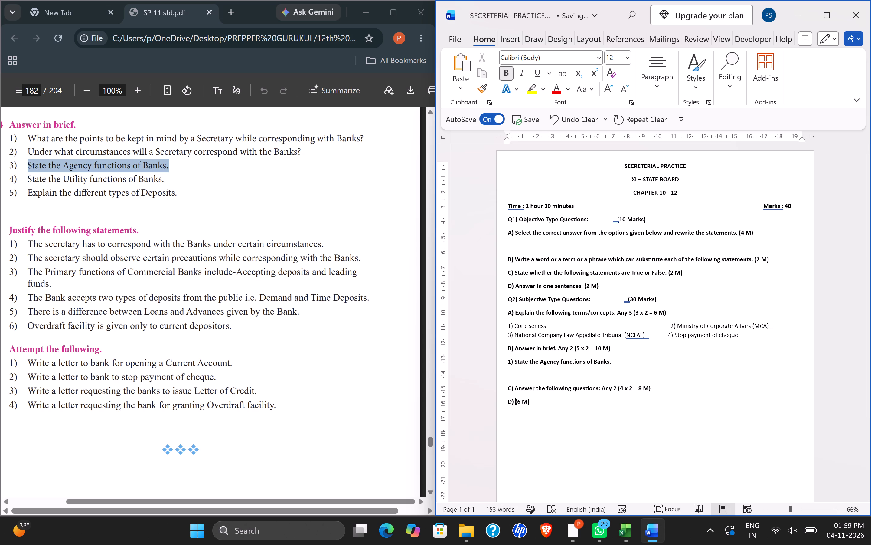
left_click_drag(25, 390, 278, 387)
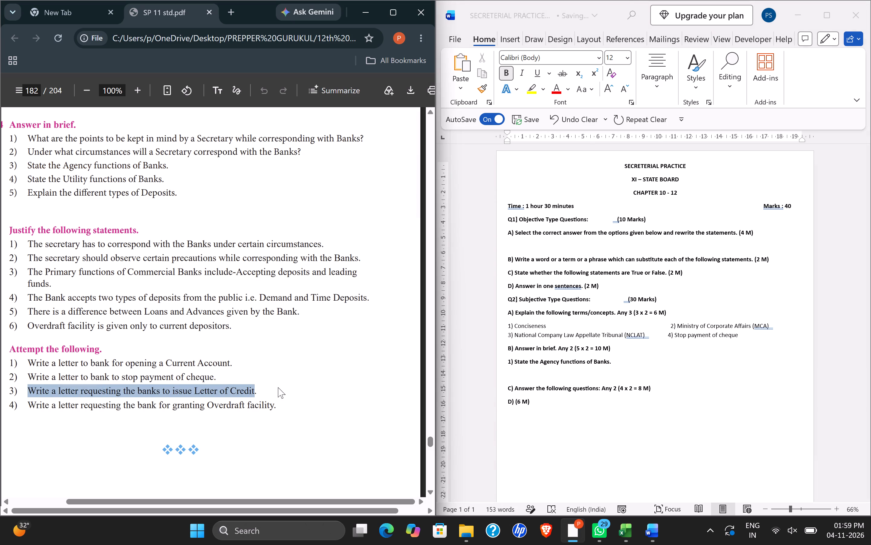
left_click_drag(28, 404, 284, 413)
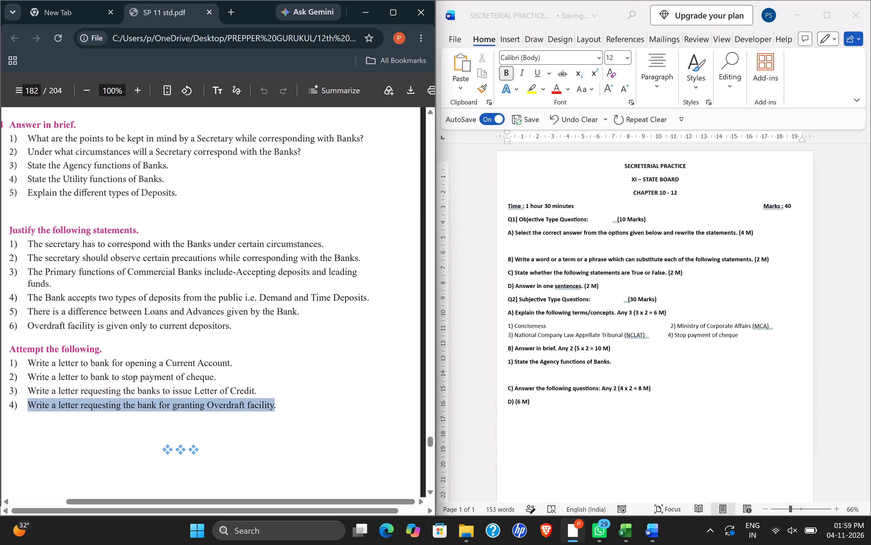
left_click_drag(284, 413, 296, 415)
key("ctrl+c")
left_click(516, 402)
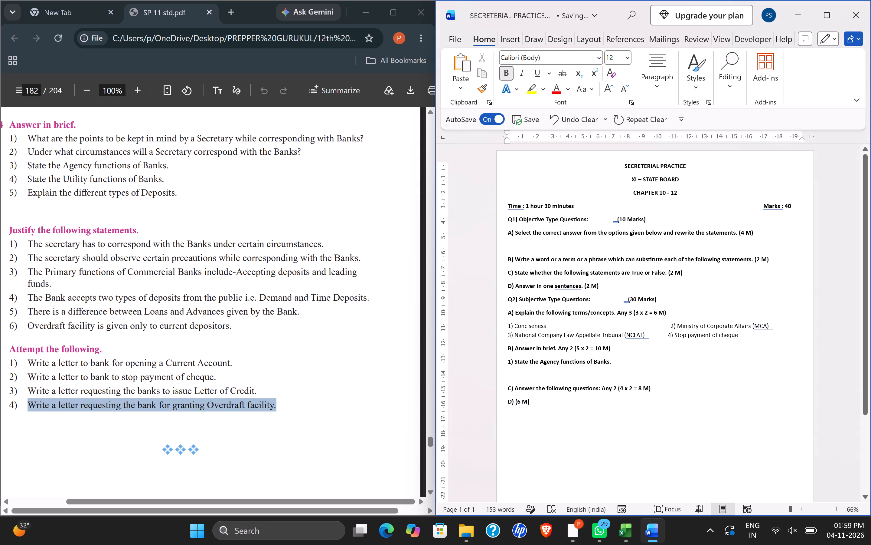
key("ctrl+v")
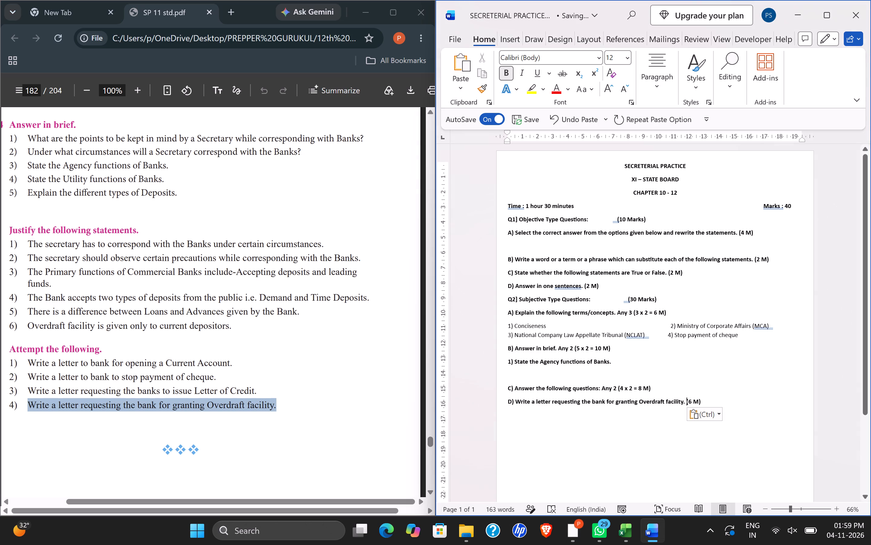
left_click(574, 442)
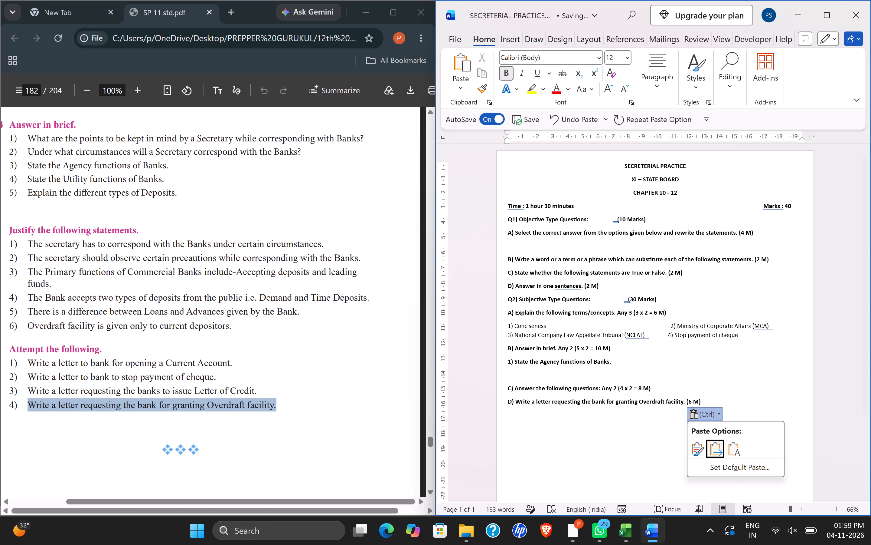
Move the Overdraft letter question onto its own line below D) with a line break and number it 1).
left_click(517, 401)
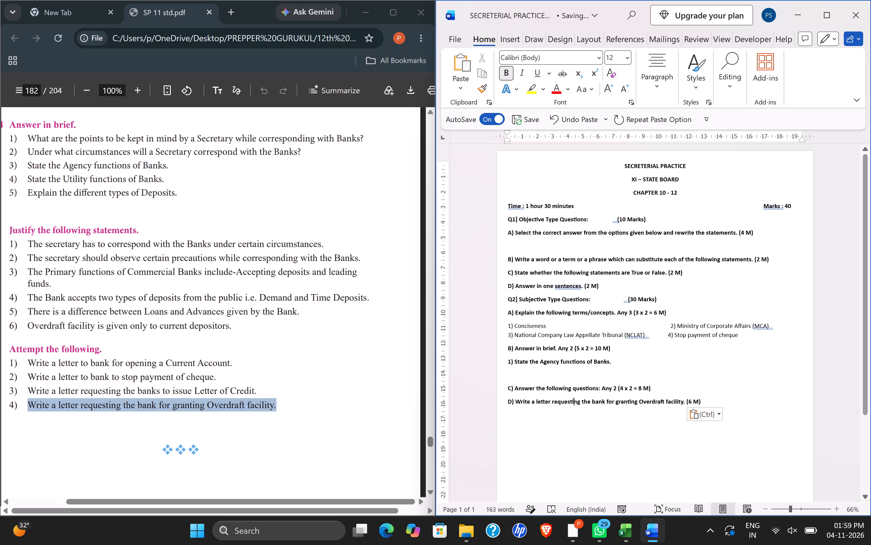
left_click(517, 401)
key("shift+Return")
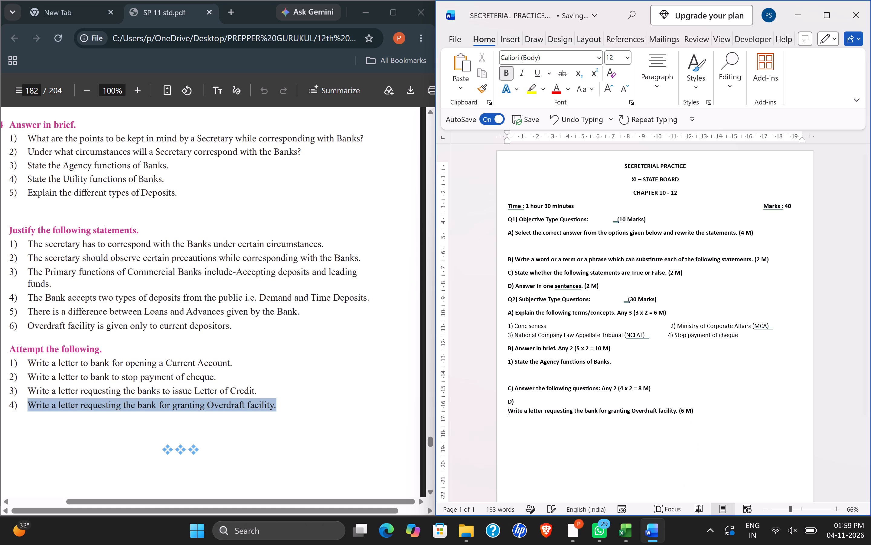
type("!)")
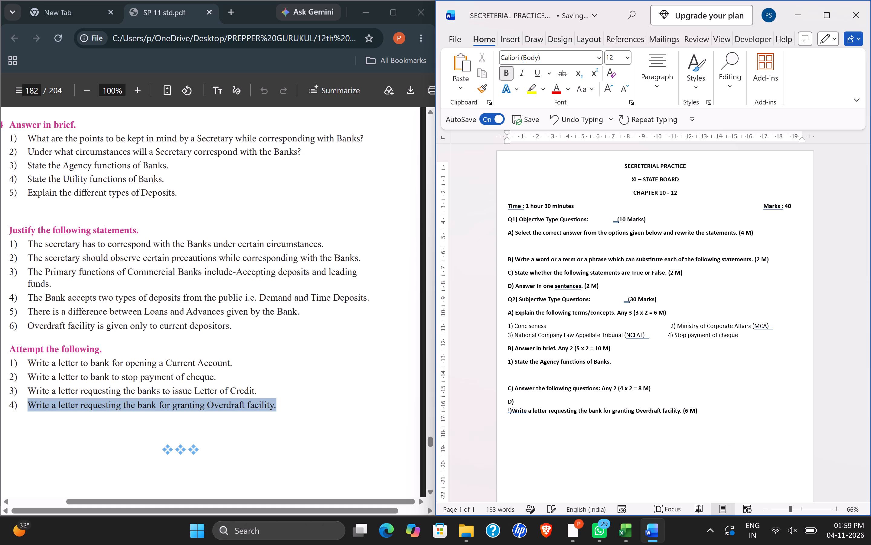
key("BackSpace")
key("BackSpace")
type("1)")
key("space")
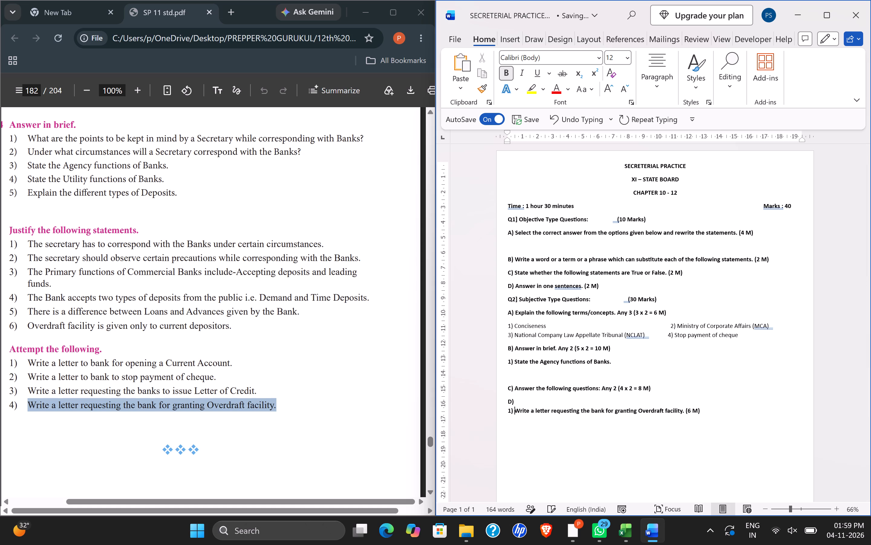
Copy the textbook heading "Attempt the following." and paste it after D) as the section's instruction.
left_click_drag(8, 353, 115, 354)
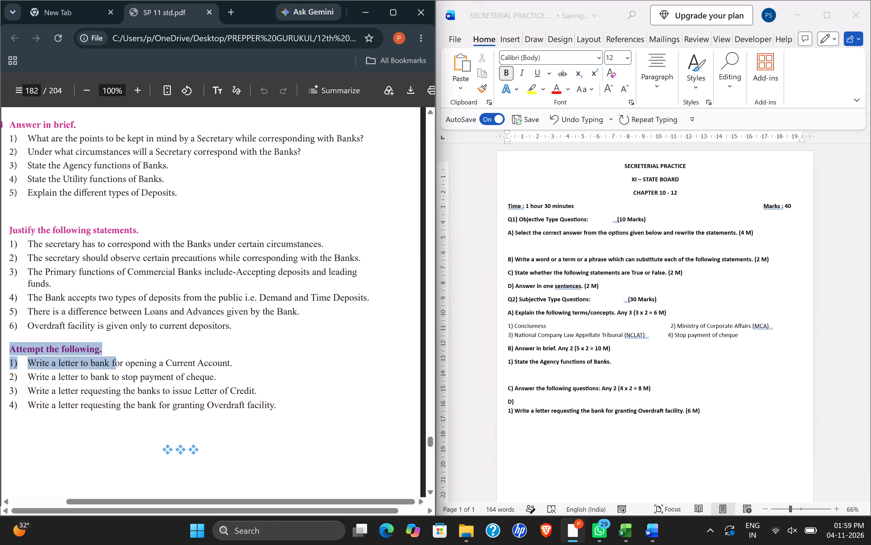
left_click(114, 352)
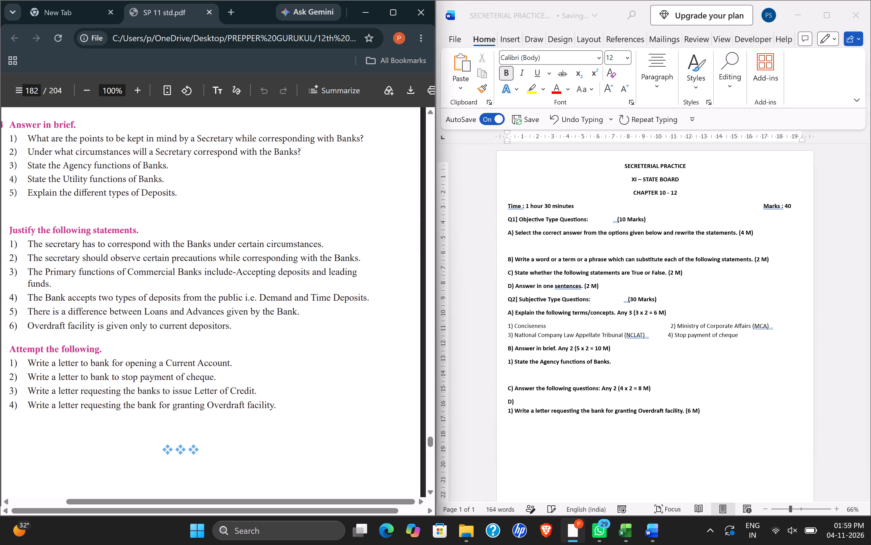
left_click_drag(7, 348, 109, 348)
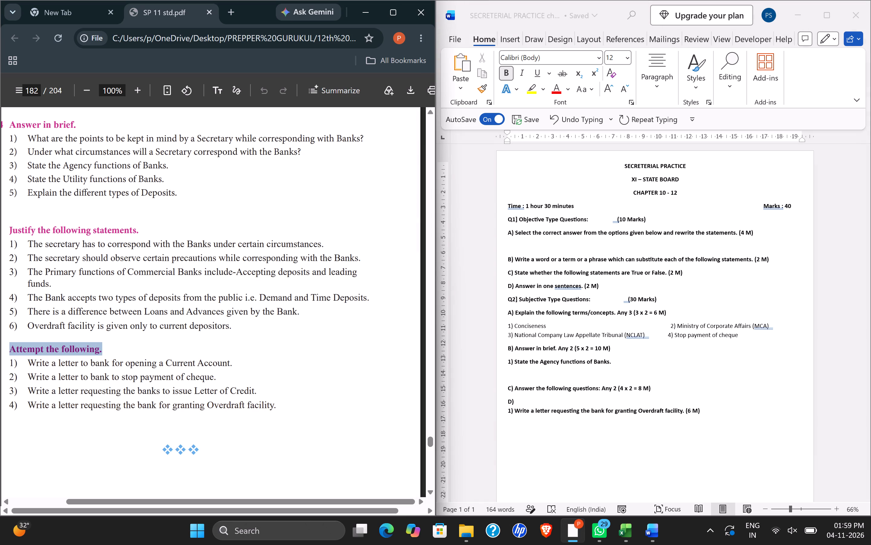
key("ctrl+c")
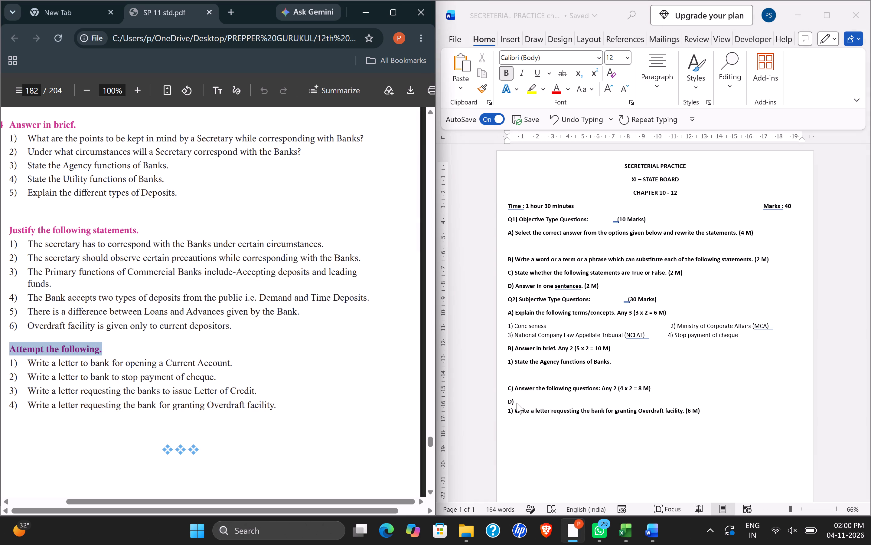
left_click(517, 403)
left_click(517, 402)
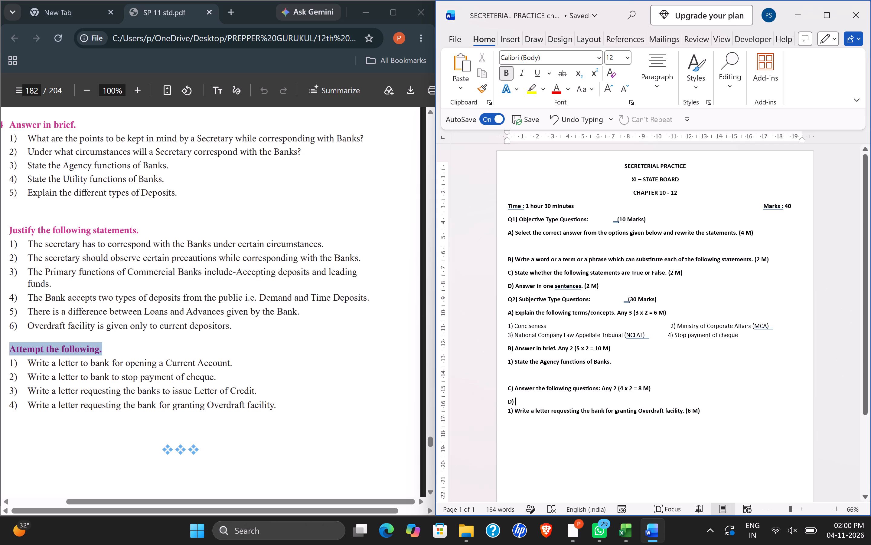
key("ctrl+v")
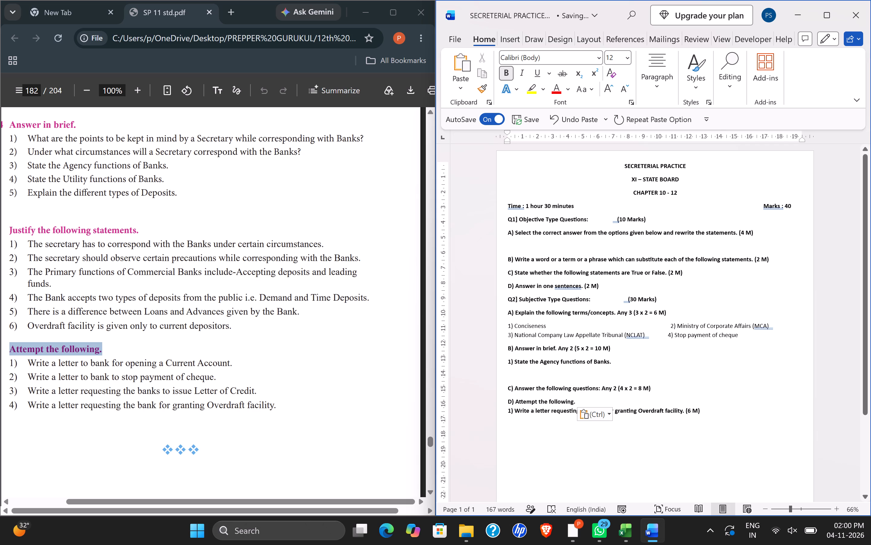
Move the marks "(6 M)" from the Overdraft letter question to the end of the Q2 D) "Attempt the following." heading.
left_click_drag(686, 412, 700, 412)
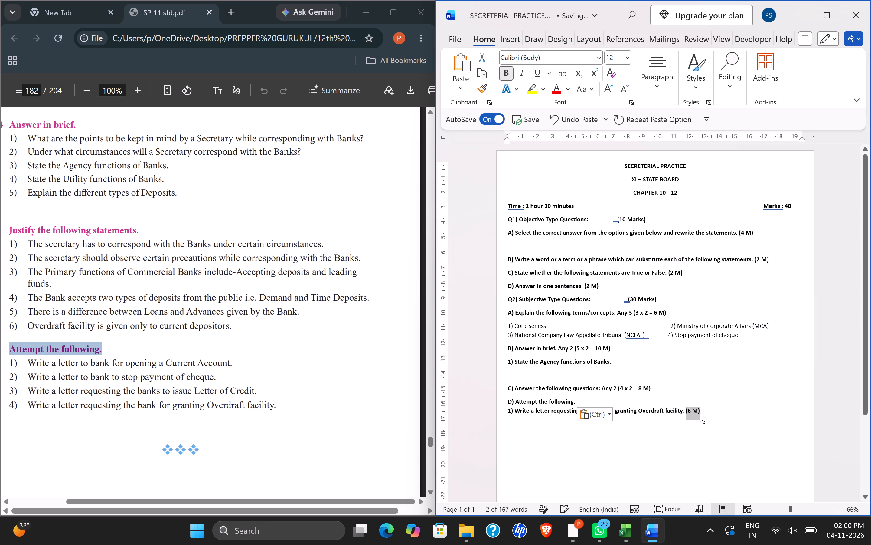
key("ctrl+c")
left_click(589, 403)
key("space")
key("ctrl+v")
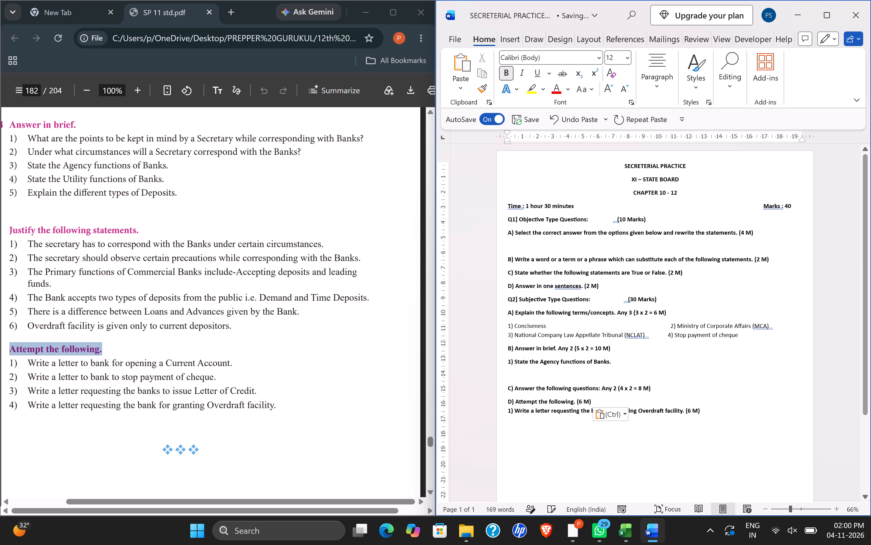
left_click_drag(686, 412, 703, 412)
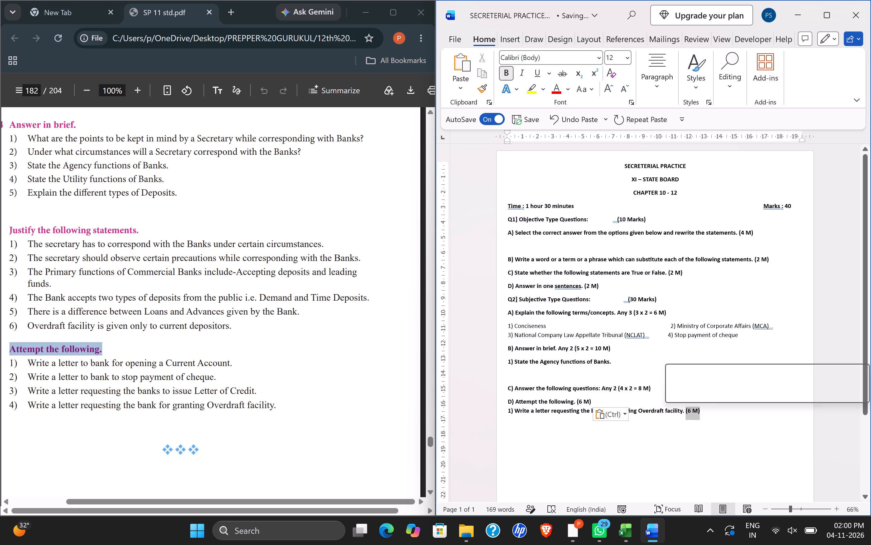
key("Delete")
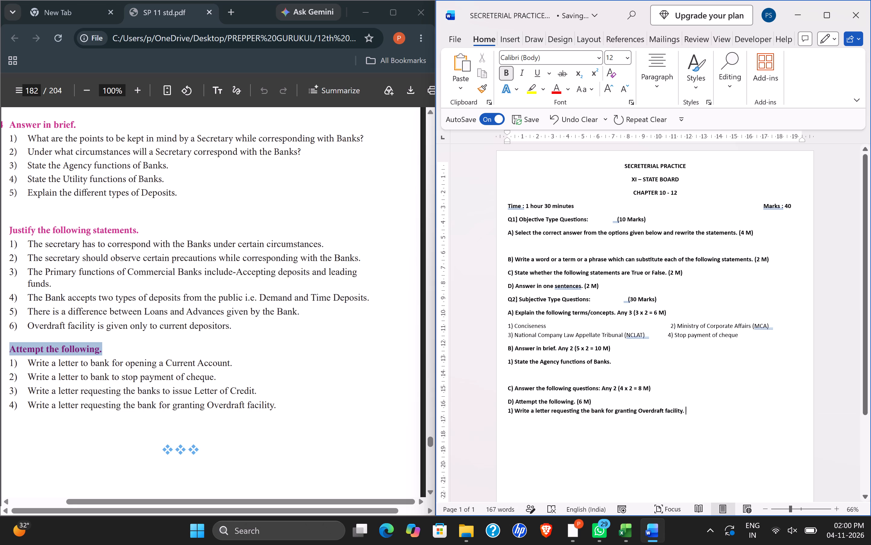
Remove bold formatting from the Overdraft letter question in Q2 D) and the Agency functions question in Q2 B).
left_click_drag(503, 411, 726, 421)
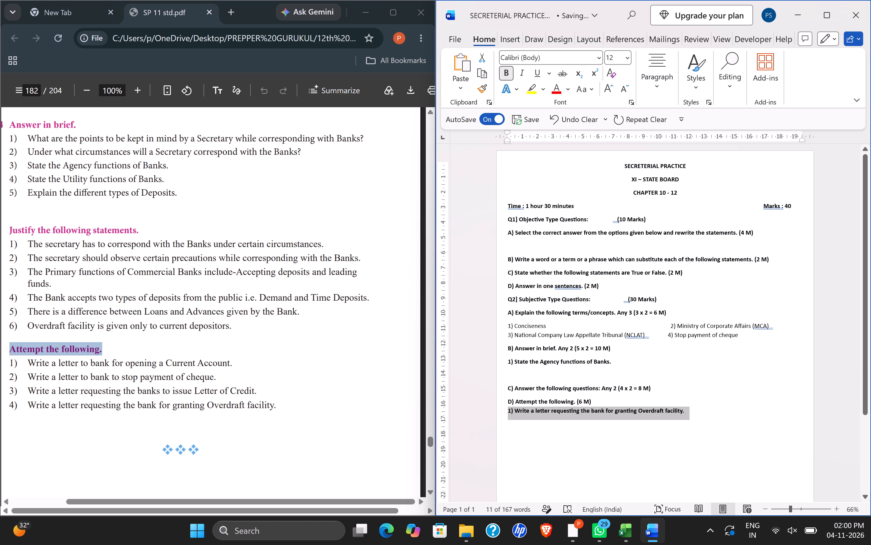
key("ctrl+b")
left_click(632, 452)
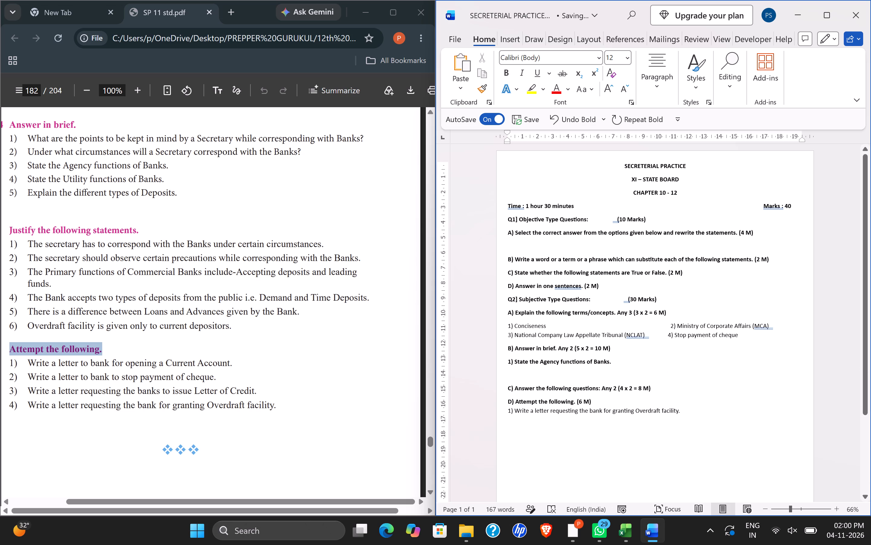
scroll(362, 415, "right", 2)
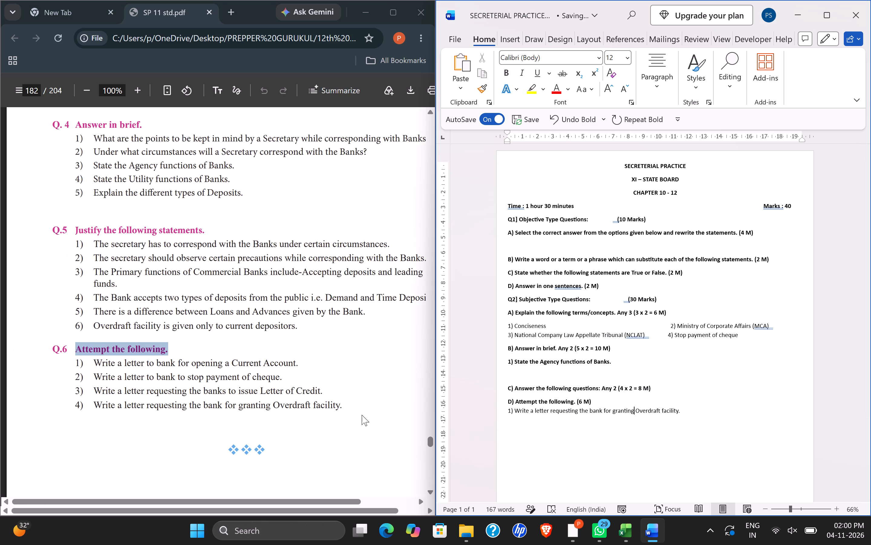
scroll(362, 415, "up", 1)
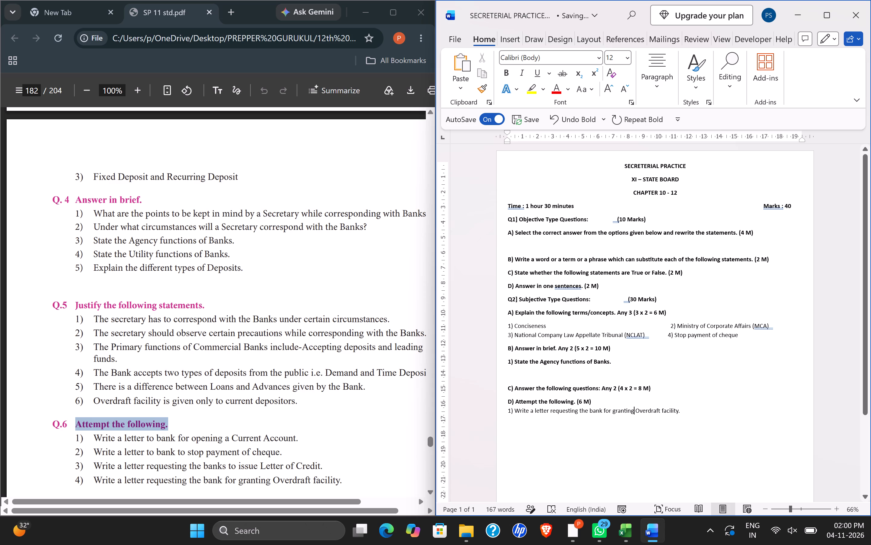
left_click_drag(505, 361, 626, 365)
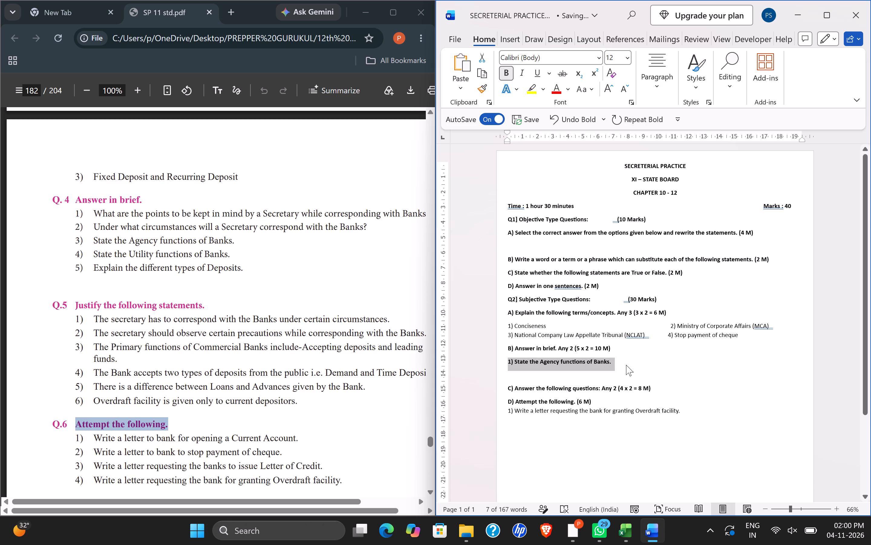
key("ctrl+b")
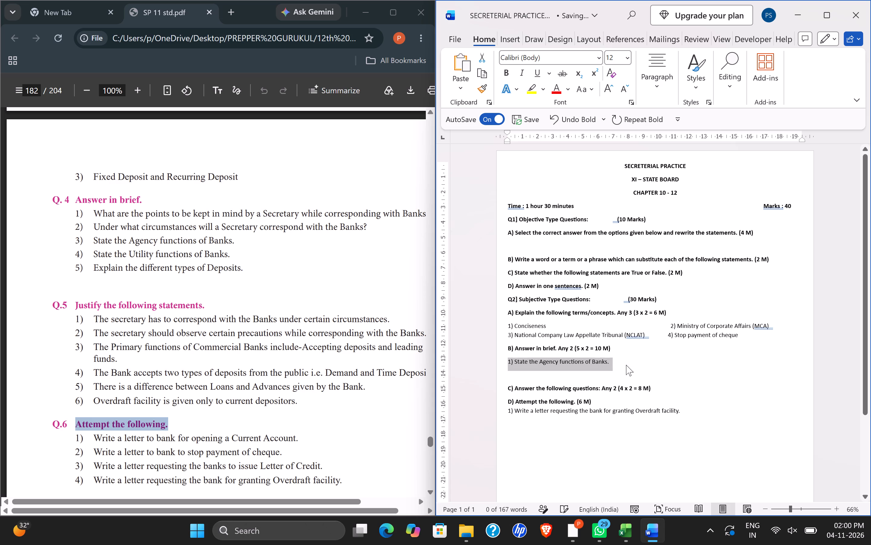
Copy "What is a Letter of Credit?" from the textbook's Answer in one sentence list into Q1 D) as question 1).
scroll(249, 248, "left", 1)
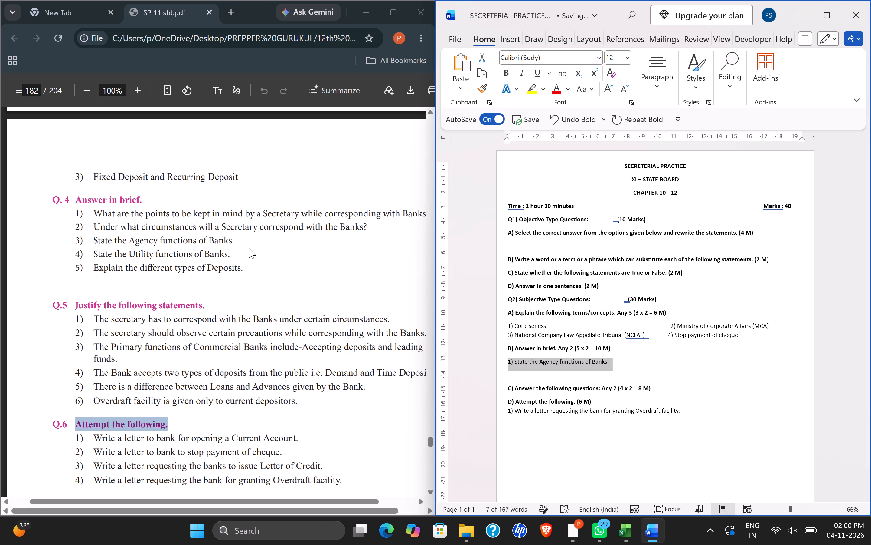
scroll(249, 248, "left", 1)
scroll(249, 248, "up", 1)
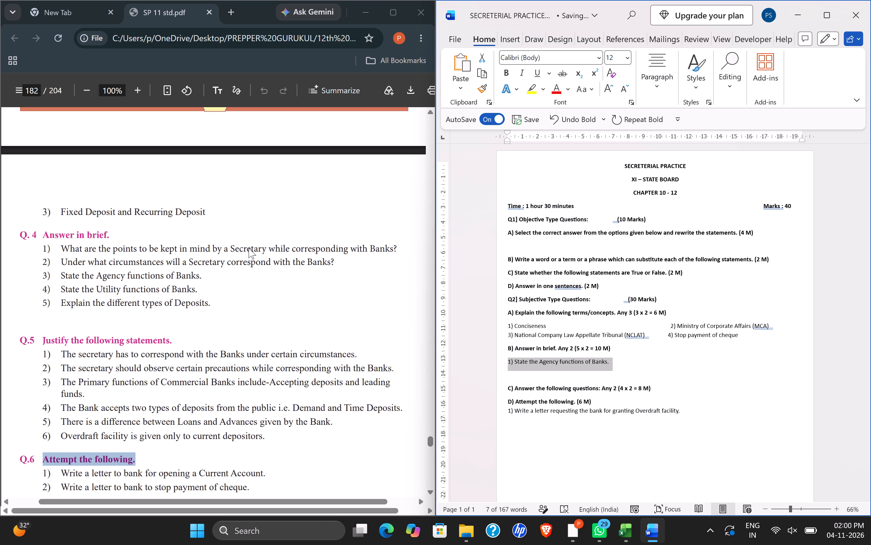
scroll(249, 248, "up", 2)
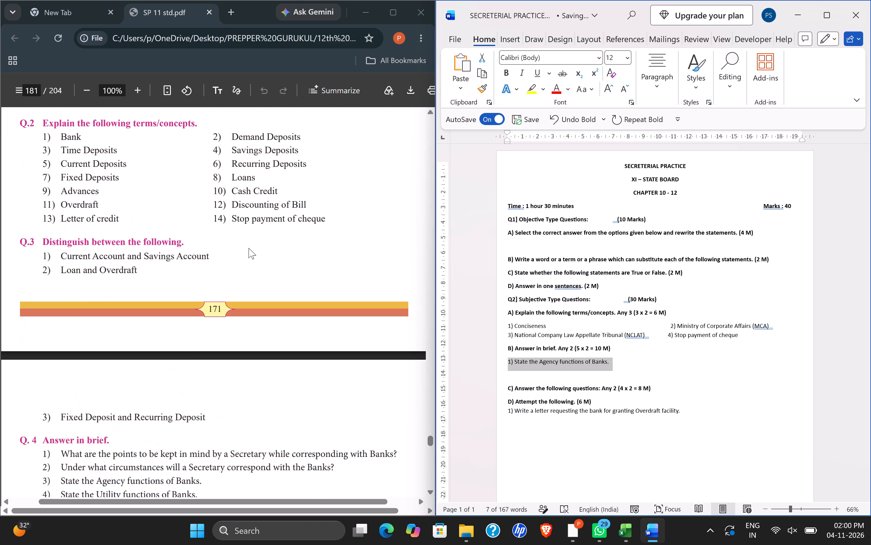
scroll(249, 248, "up", 4)
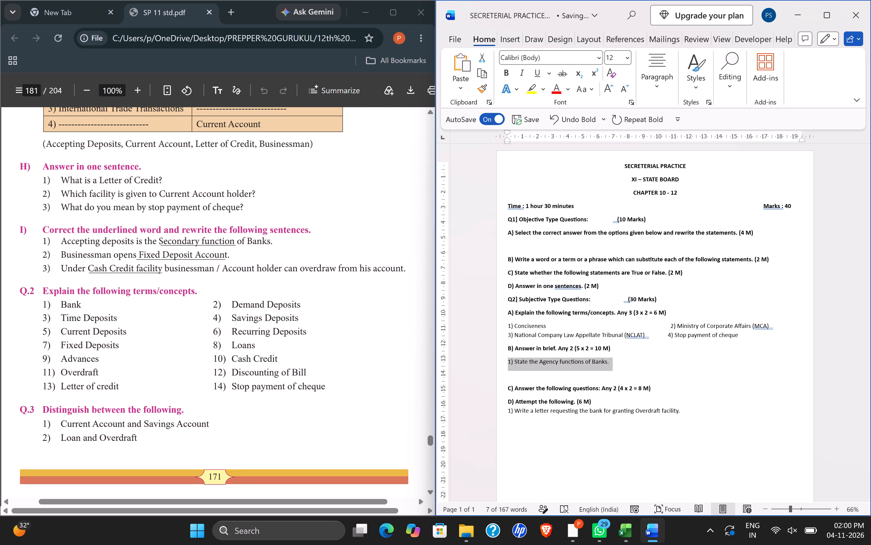
left_click_drag(59, 183, 185, 177)
key("ctrl+c")
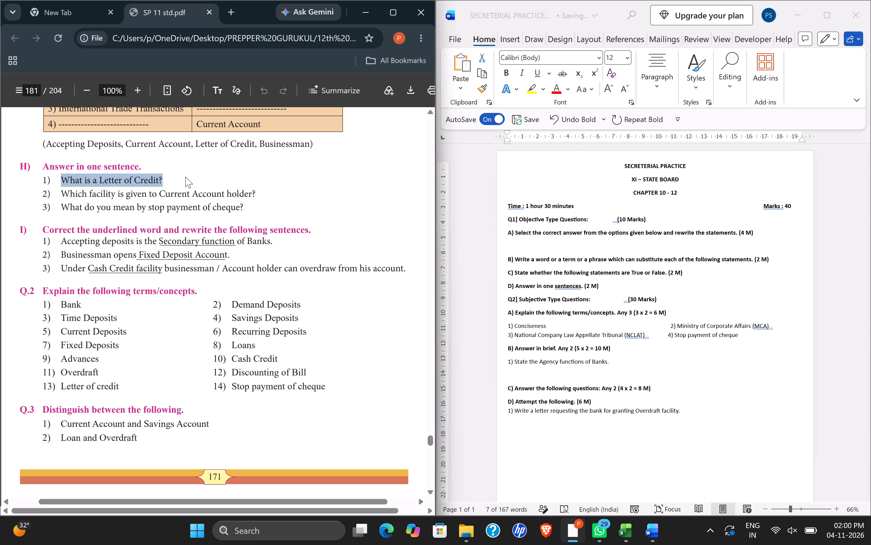
left_click(611, 284)
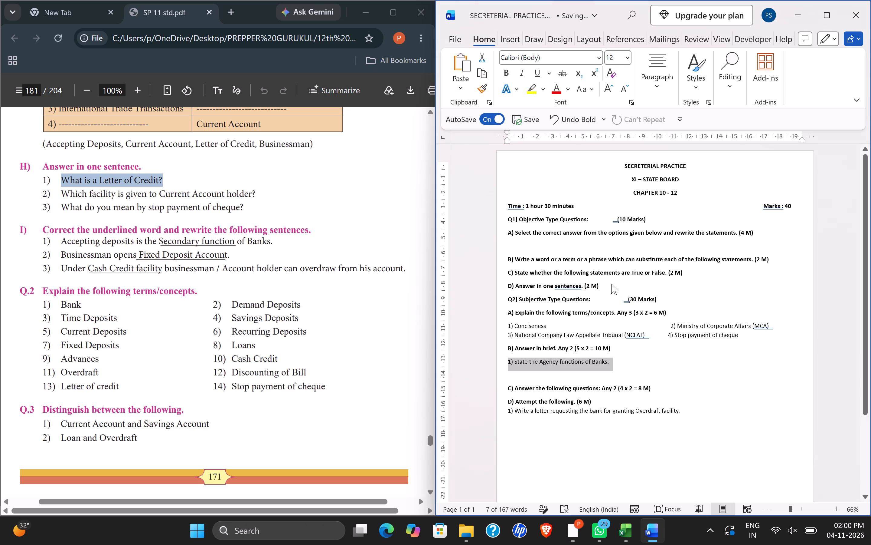
left_click(605, 287)
key("Return")
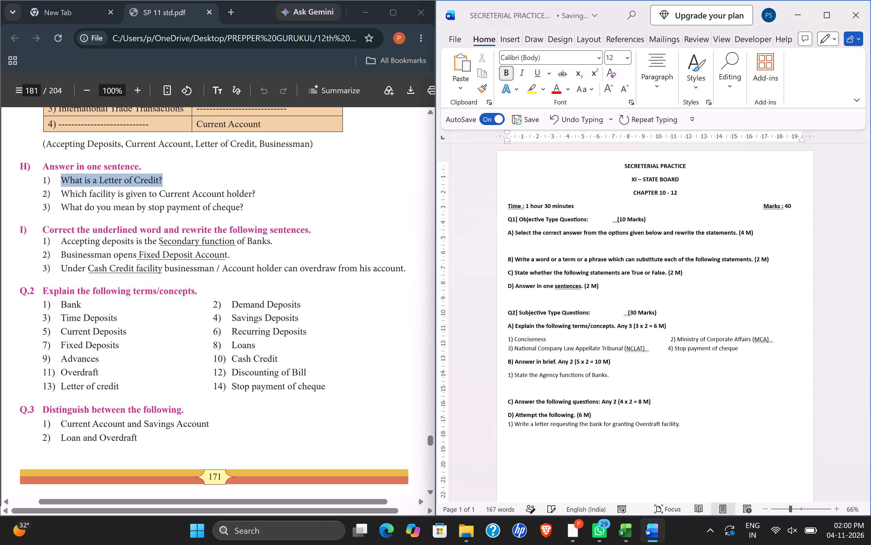
type("1)")
key("space")
key("ctrl+v")
Copy the True or False statement "In cash credit, customers account is credited by bank with sanctioned amount." into Q1 C) as 1).
scroll(183, 184, "up", 1)
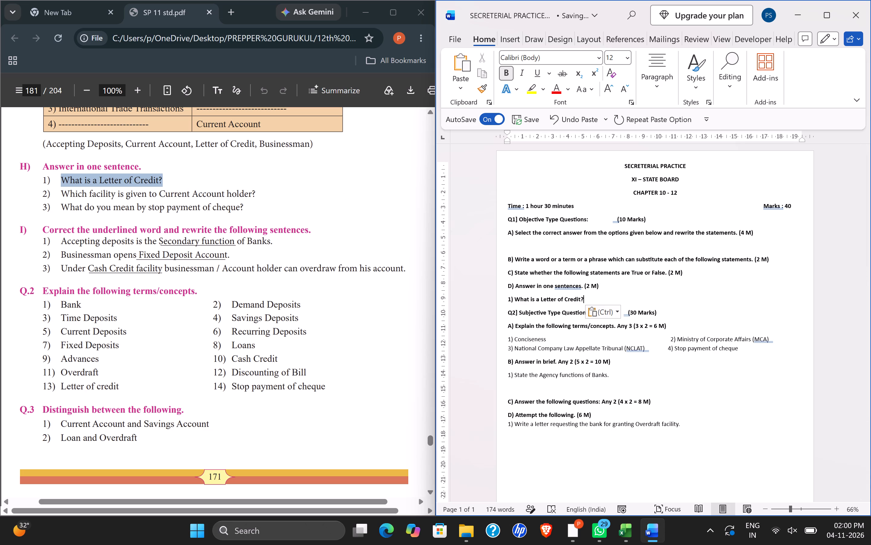
scroll(183, 184, "up", 7)
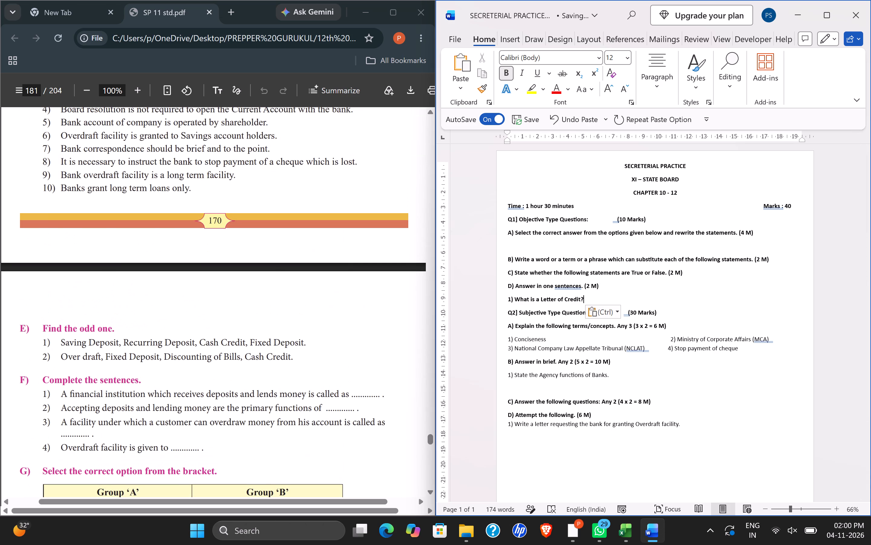
scroll(183, 184, "up", 3)
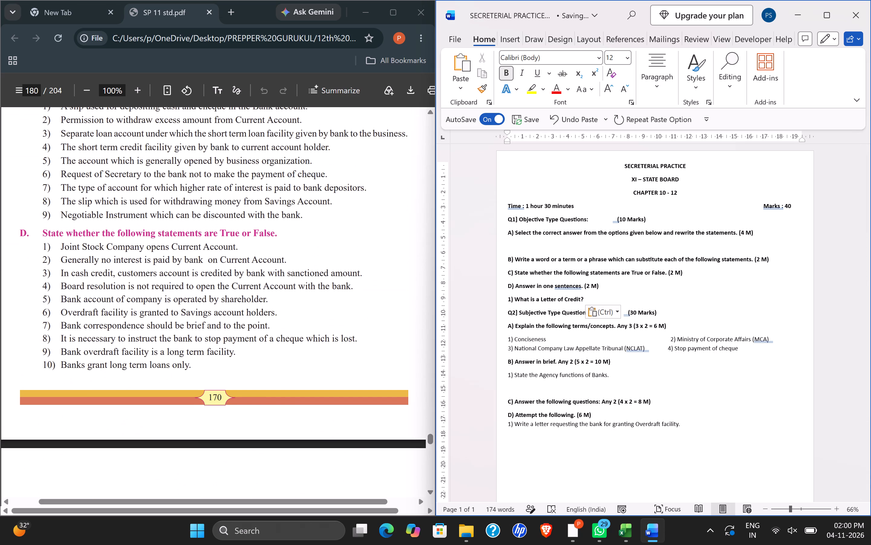
left_click_drag(58, 275, 375, 274)
key("ctrl+c")
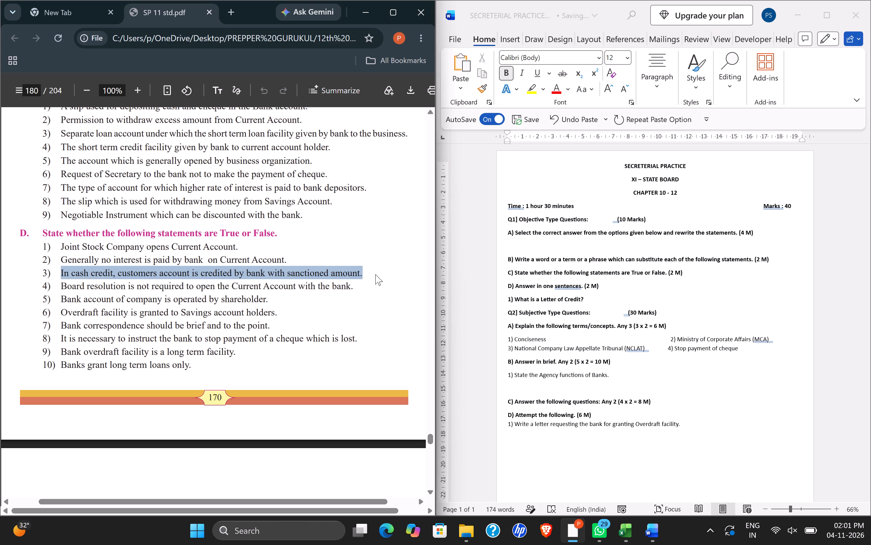
left_click(687, 273)
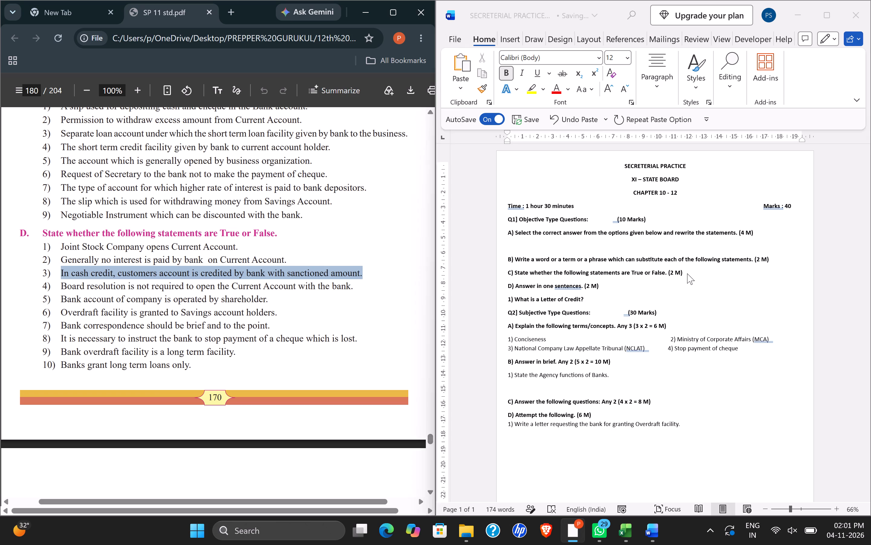
left_click(687, 273)
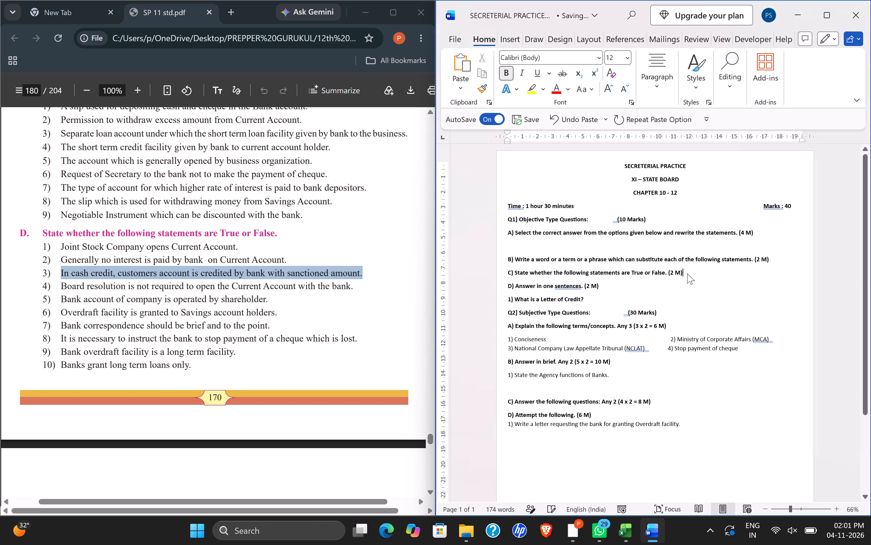
key("Return")
type("1)")
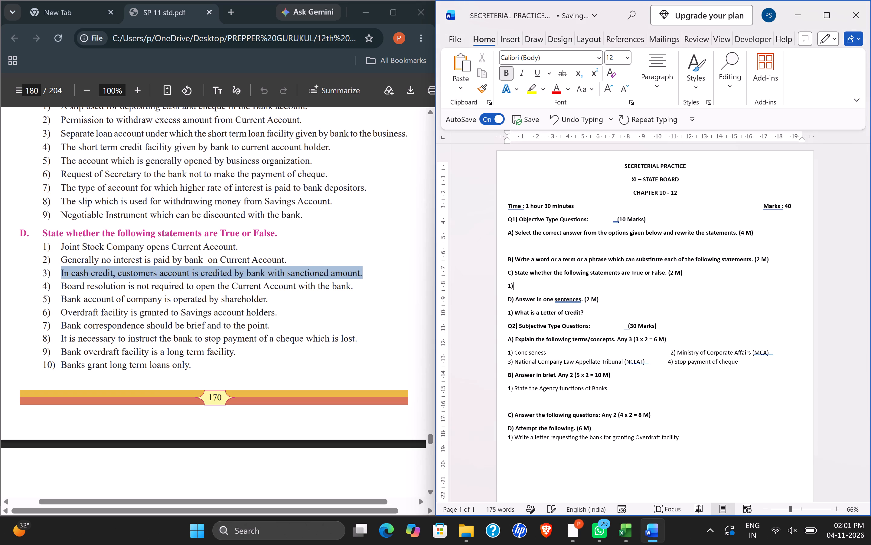
key("space")
key("ctrl+v")
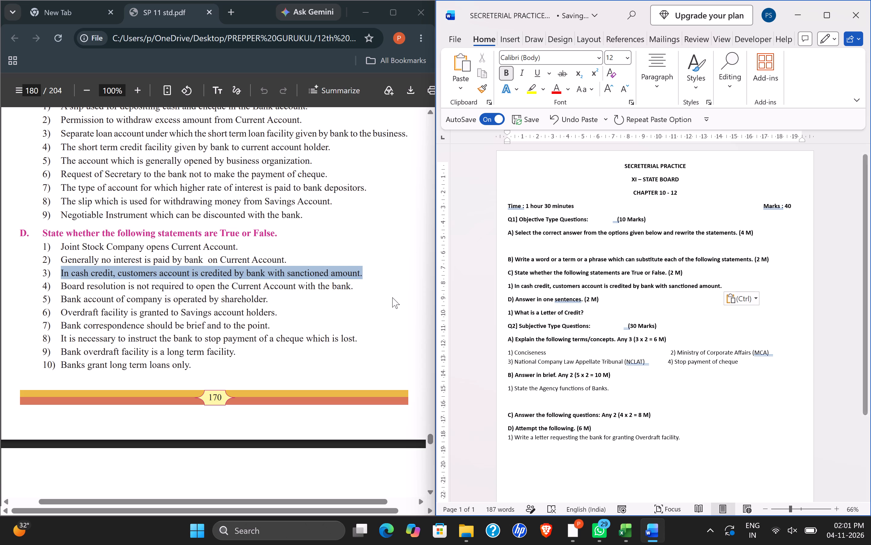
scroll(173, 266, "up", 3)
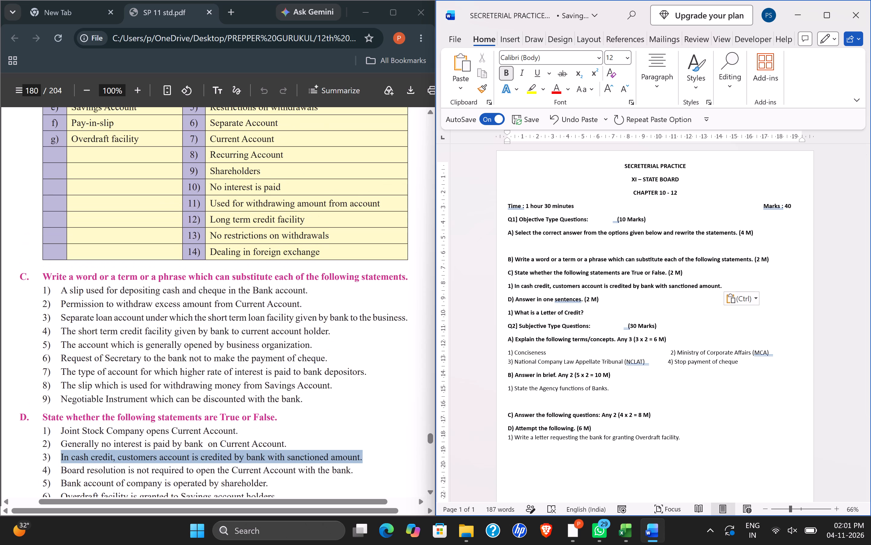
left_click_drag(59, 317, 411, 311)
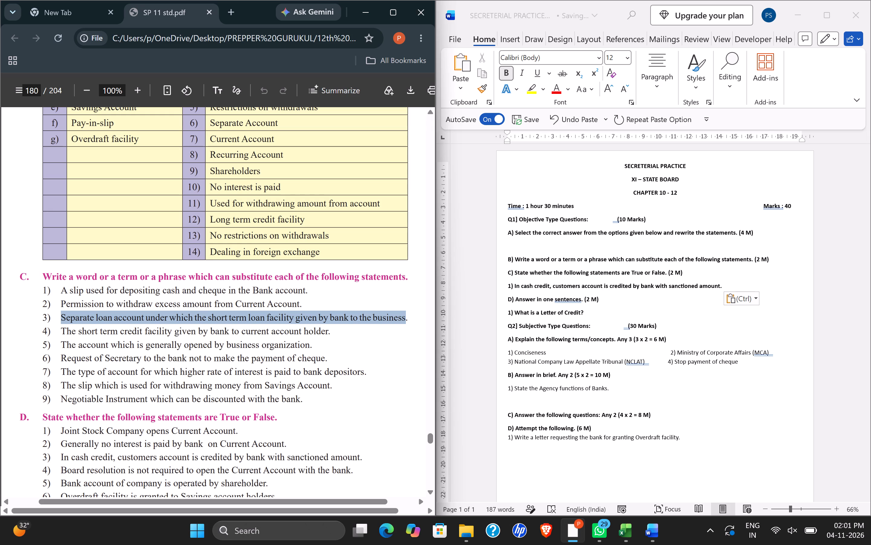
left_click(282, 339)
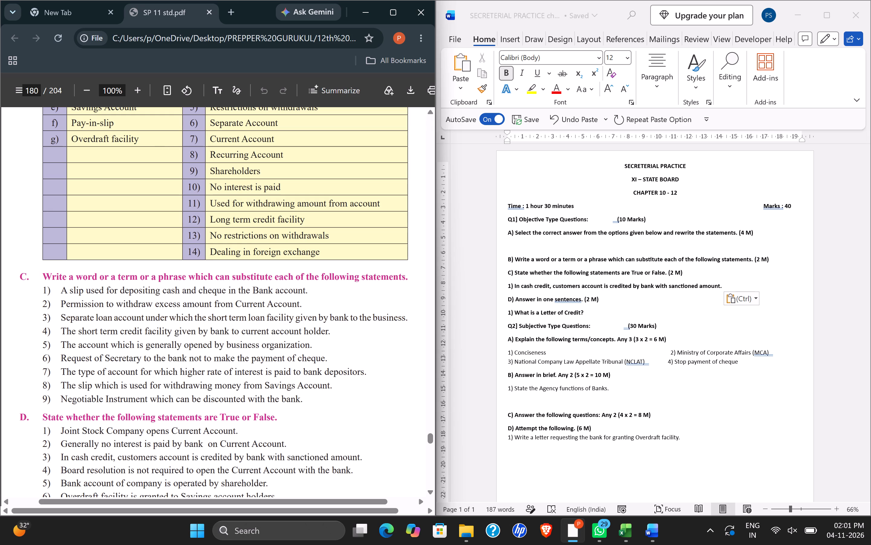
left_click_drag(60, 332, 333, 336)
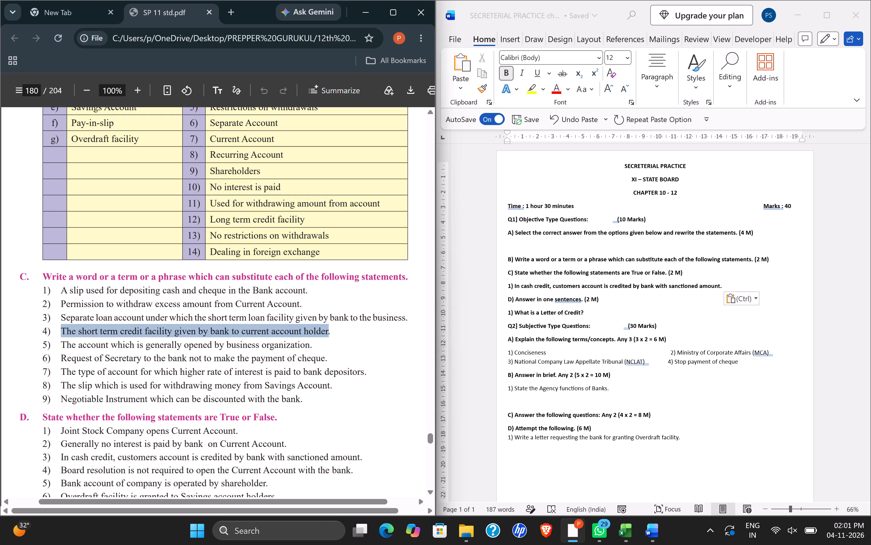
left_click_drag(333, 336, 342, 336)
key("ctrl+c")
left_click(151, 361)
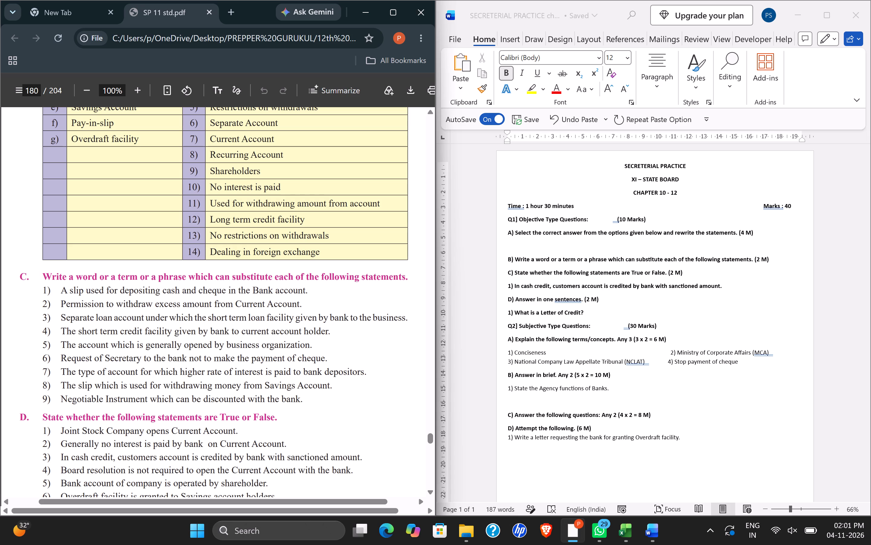
Copy the textbook statement "Request of Secretary to the bank not to make the payment of cheque" into Q1 B) as 1).
left_click_drag(57, 361, 390, 350)
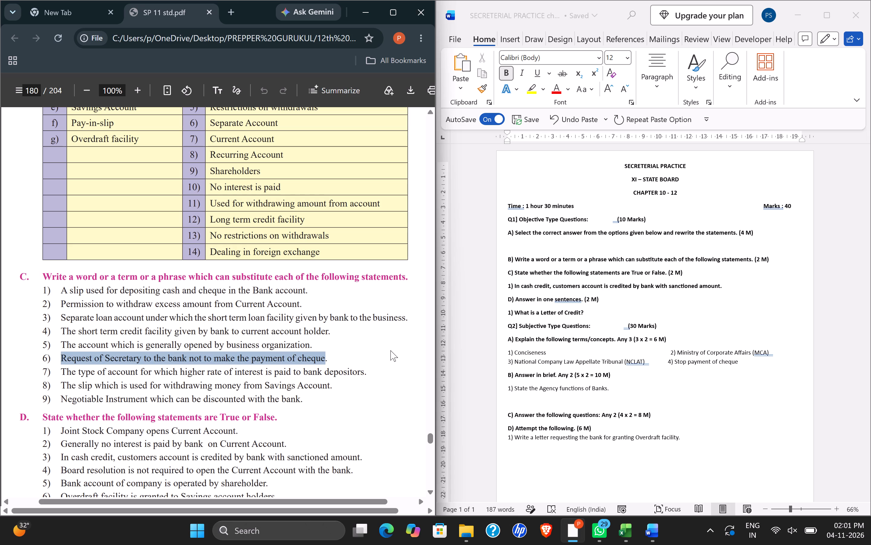
key("ctrl+c")
left_click(769, 259)
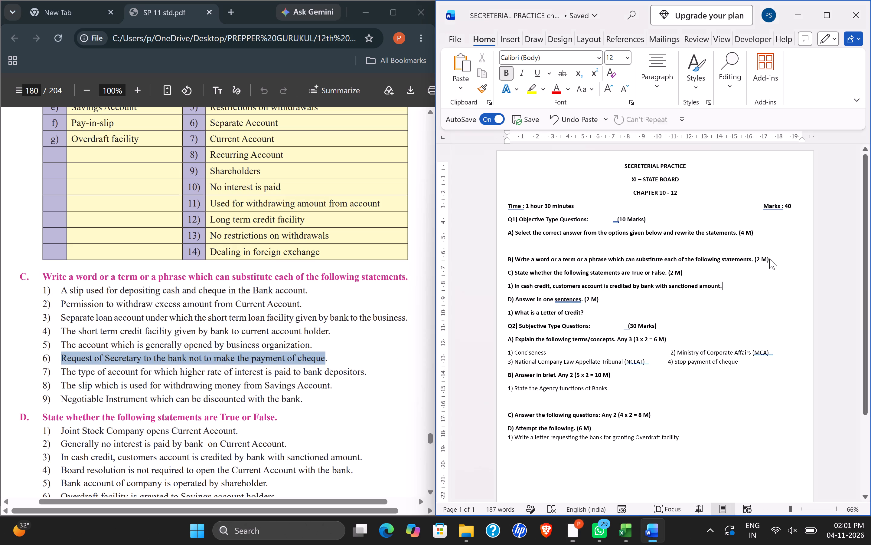
left_click(769, 259)
key("Return")
key("1")
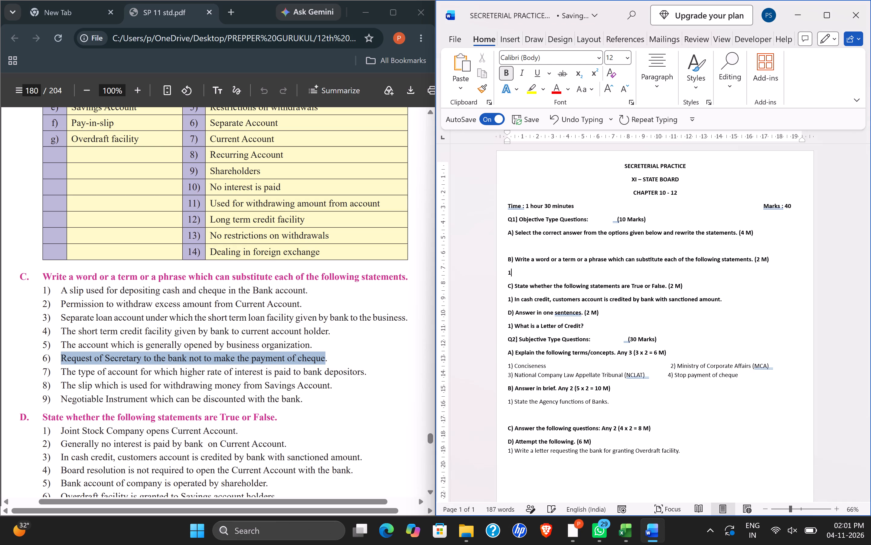
type(")")
key("space")
key("ctrl+v")
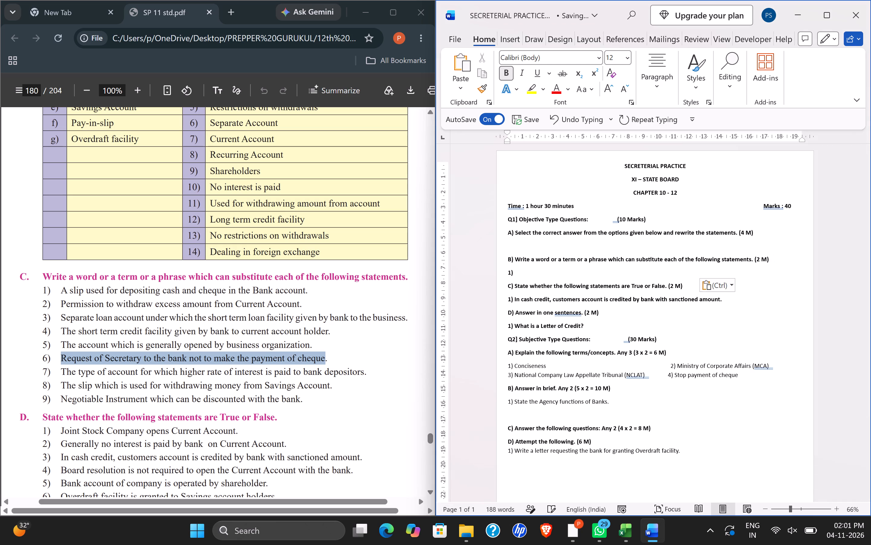
Remove bold formatting from question 1) under Q1 B), Q1 C) and Q1 D).
left_click_drag(506, 276, 705, 281)
key("ctrl+b")
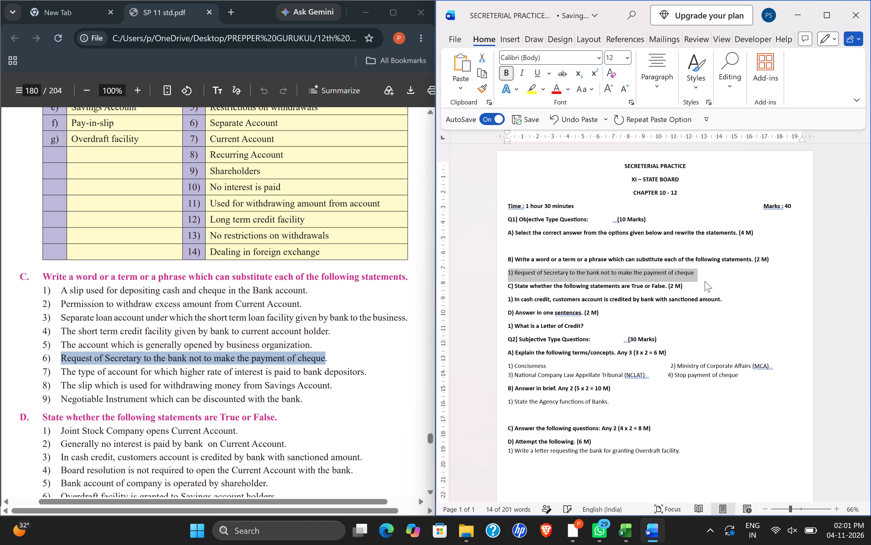
left_click_drag(506, 298, 624, 298)
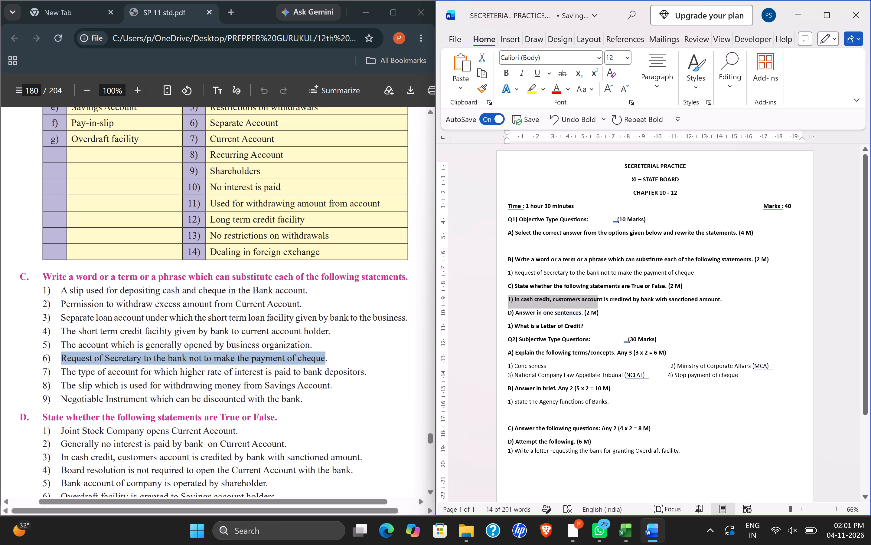
left_click_drag(624, 298, 754, 297)
key("ctrl+b")
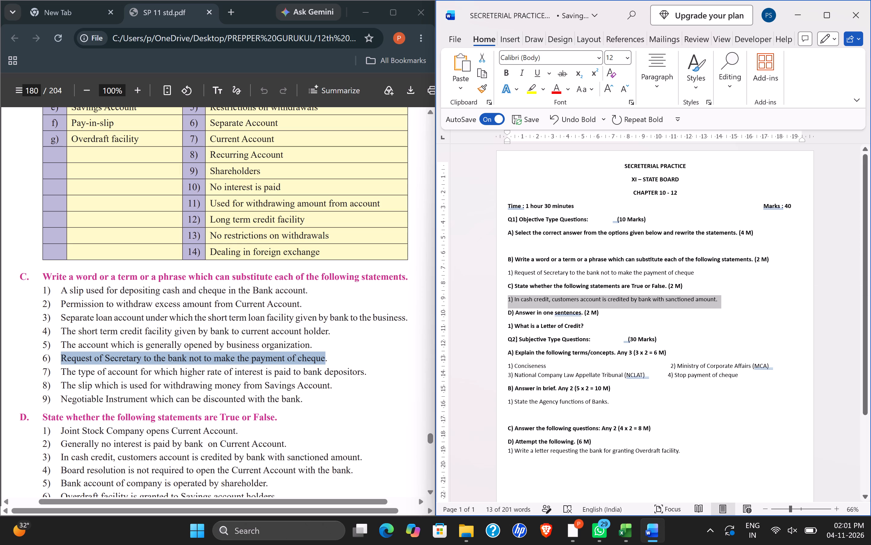
left_click_drag(505, 328, 592, 328)
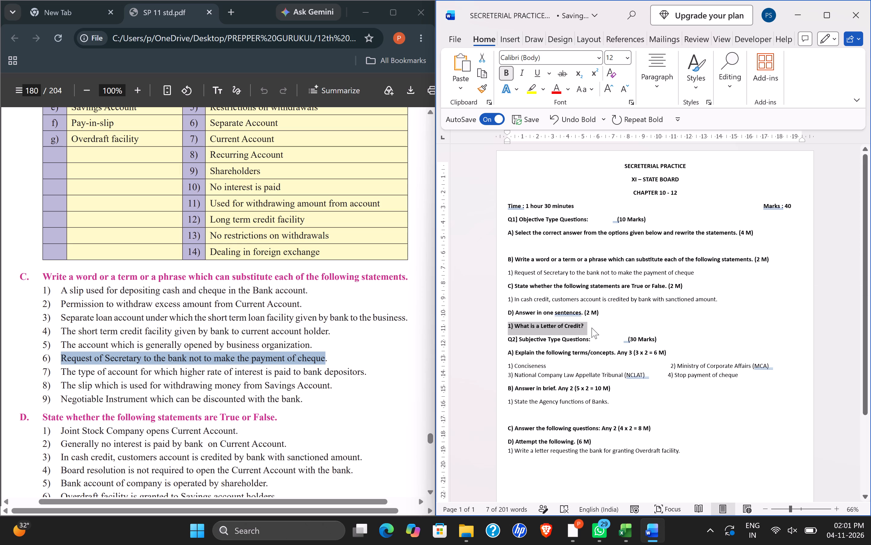
key("ctrl+b")
Copy the textbook's multiple-choice question "Generally Interest is not paid on ... deposit account." with its three options into Q1 A) as 1).
scroll(198, 315, "up", 8)
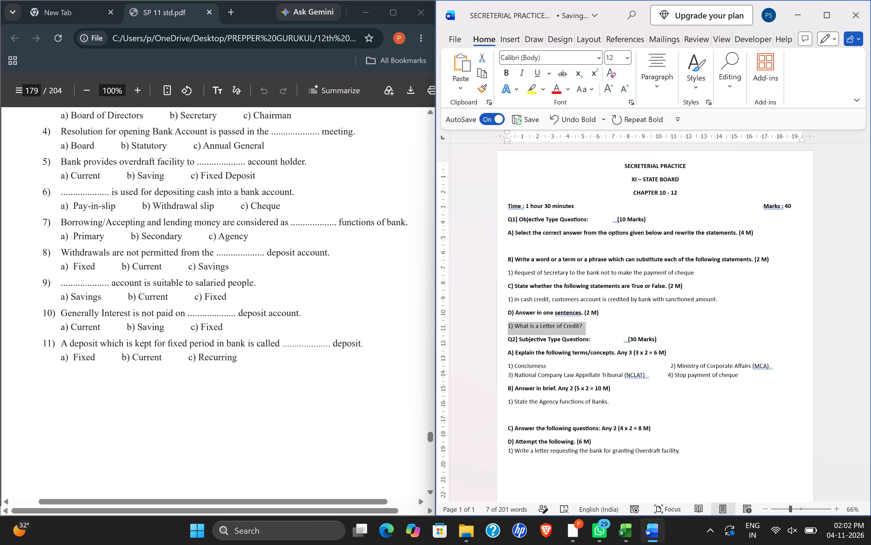
left_click_drag(58, 317, 233, 326)
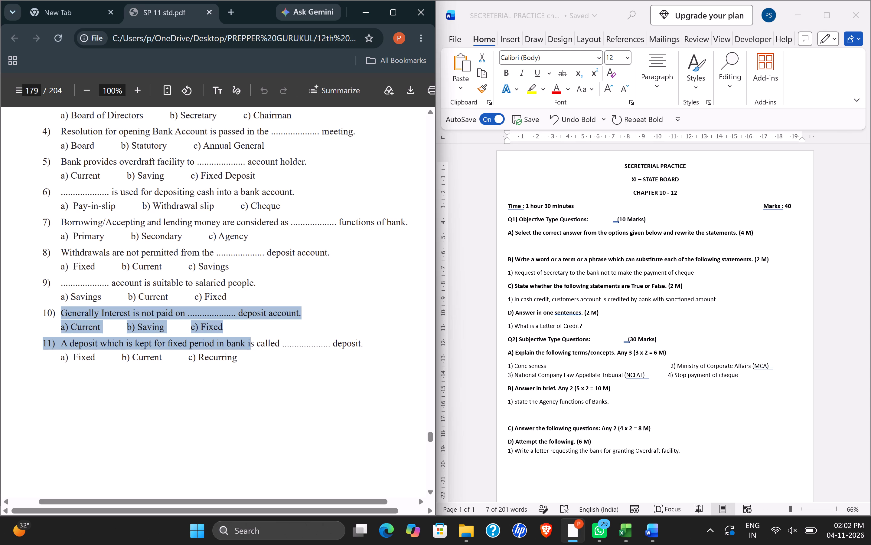
left_click_drag(233, 326, 229, 324)
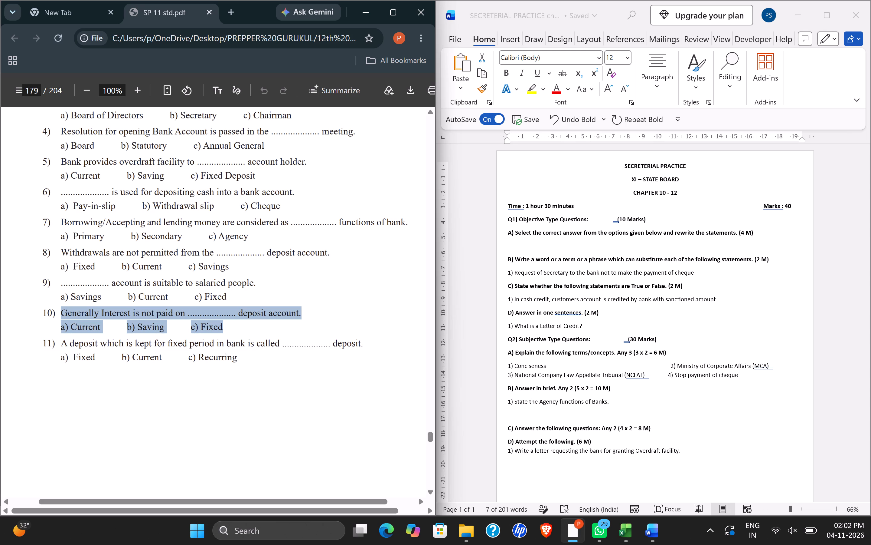
key("ctrl+c")
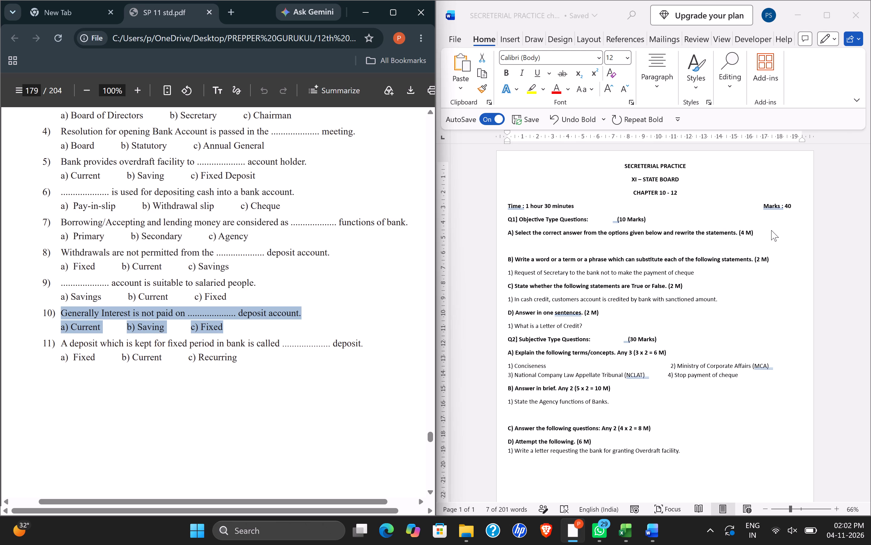
left_click(771, 230)
left_click(766, 235)
key("Return")
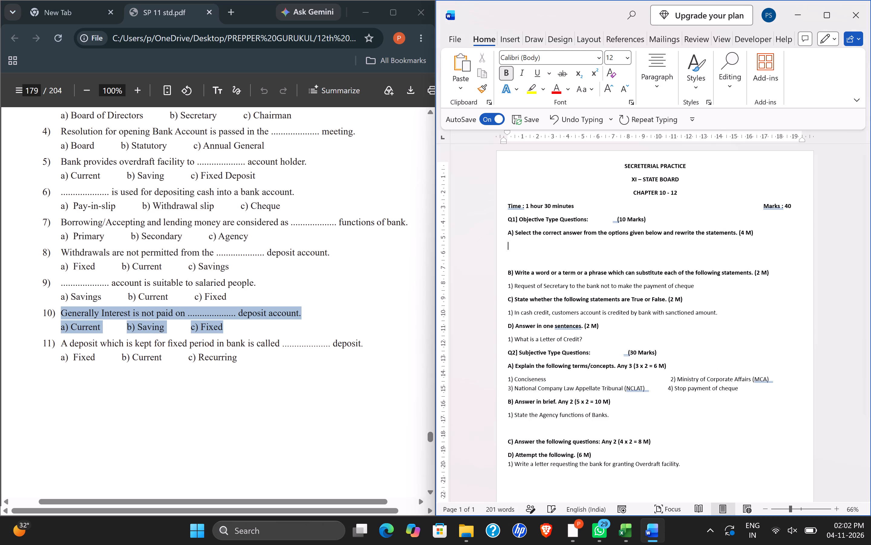
type("1)")
key("space")
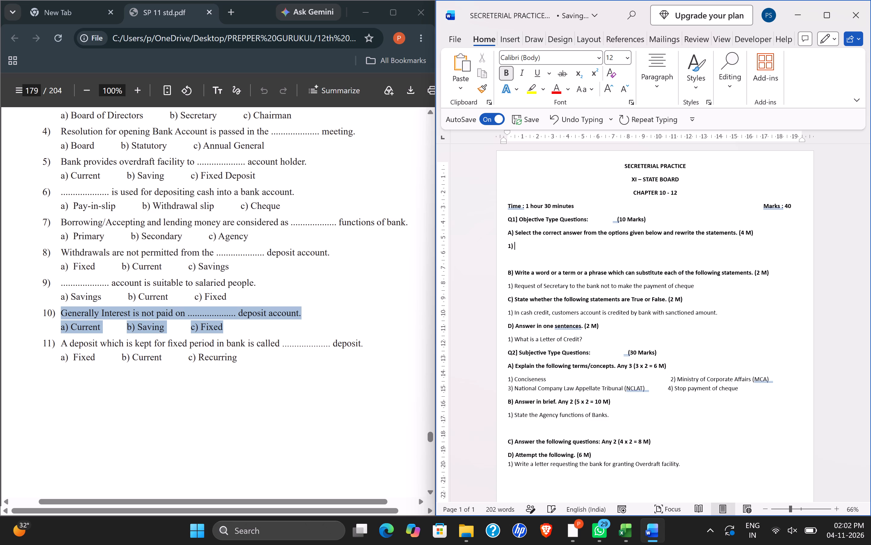
key("ctrl+v")
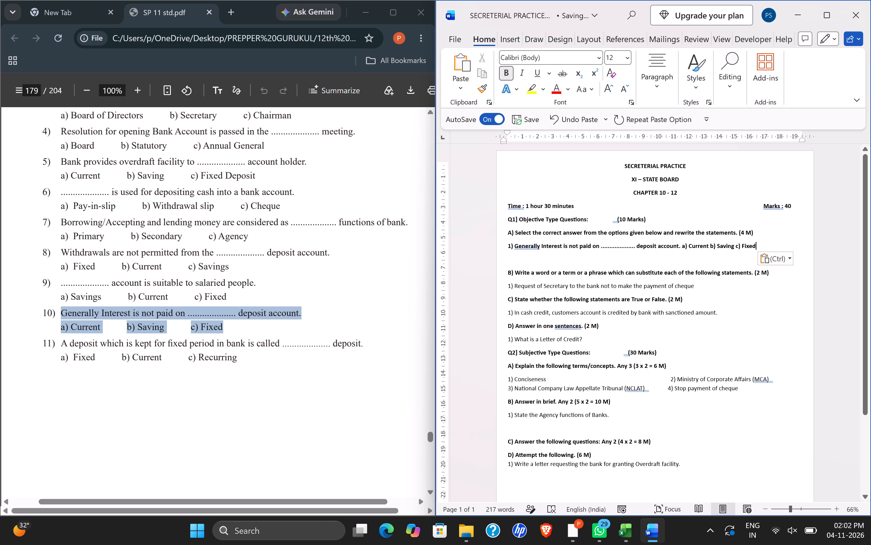
Put the Q1 A) question's answer options on their own line and align its indents with the other paragraphs.
left_click(682, 245)
key("shift+Return")
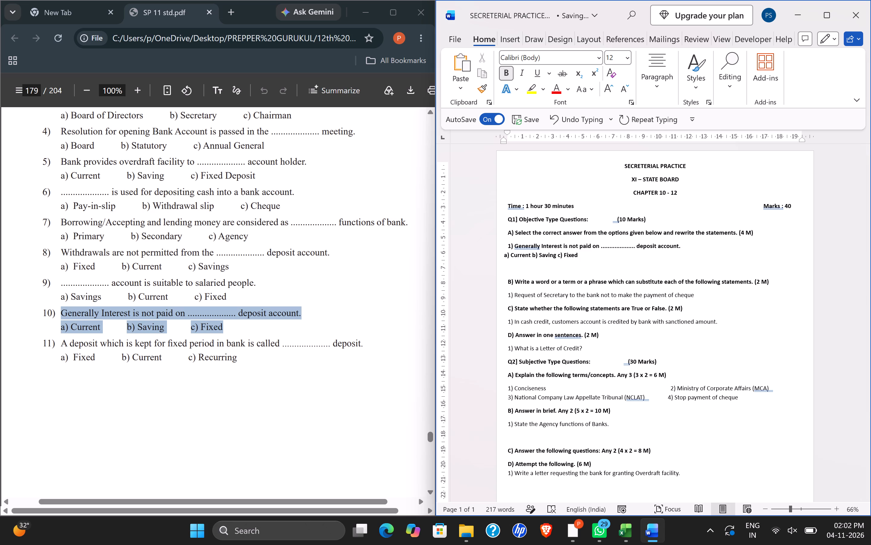
left_click_drag(504, 141, 504, 141)
left_click_drag(504, 141, 508, 143)
left_click_drag(511, 133, 507, 133)
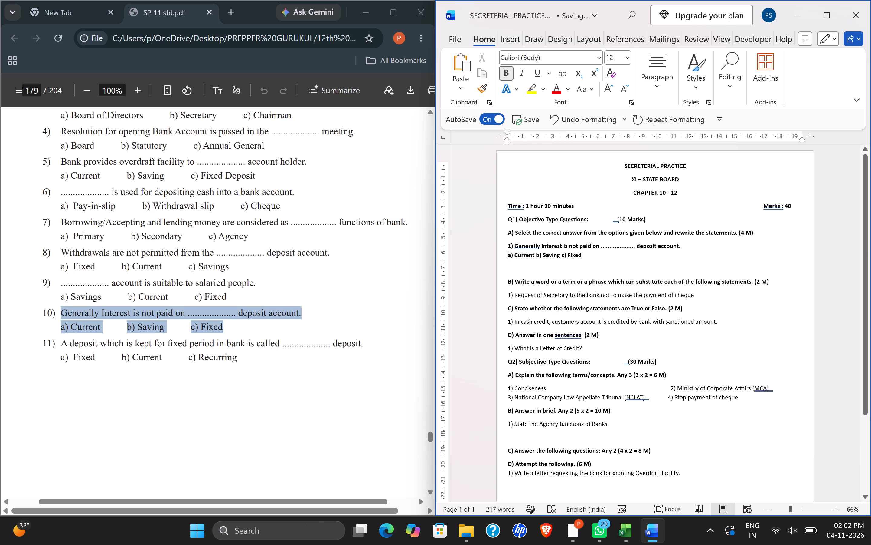
Spread the options a) Current, b) Saving and c) Fixed across the line's width with wide, roughly even gaps.
left_click(535, 255)
key("space")
key("space")
key("space")
key("space")
key("space")
key("space")
key("space")
key("space")
key("space")
key("space")
key("space")
key("space")
key("space")
key("space")
key("space")
key("space")
key("space")
key("space")
key("space")
key("space")
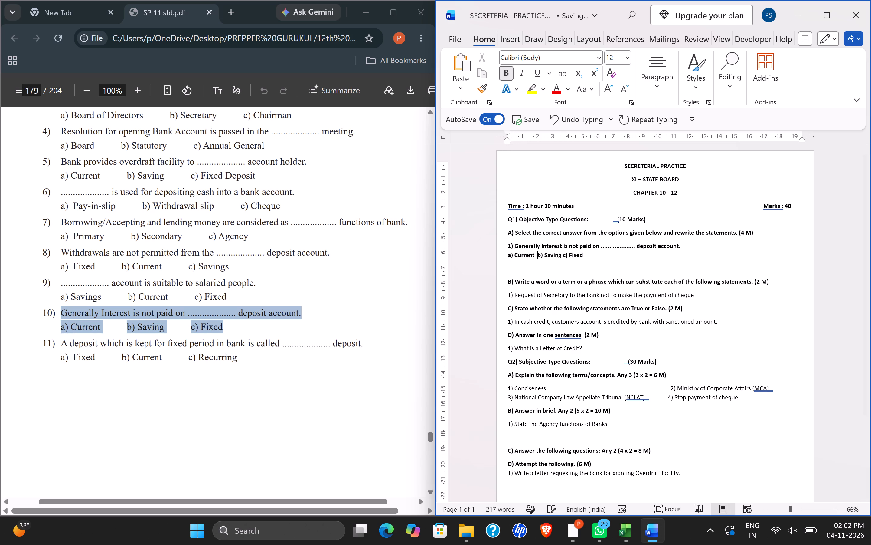
key("space")
key("space")
key("space")
key("space")
key("space")
key("space")
key("space")
key("space")
key("space")
key("space")
key("space")
key("space")
key("space")
key("space")
key("space")
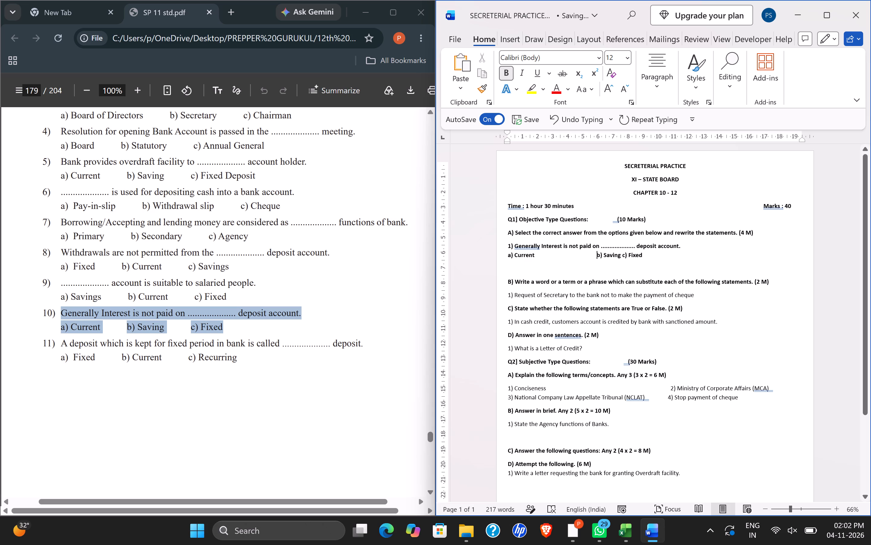
left_click(621, 255)
key("space")
key("space")
key("space")
key("space")
key("space")
key("space")
key("space")
key("space")
key("space")
key("space")
key("space")
key("space")
key("space")
key("space")
key("space")
key("space")
key("space")
key("space")
key("space")
key("space")
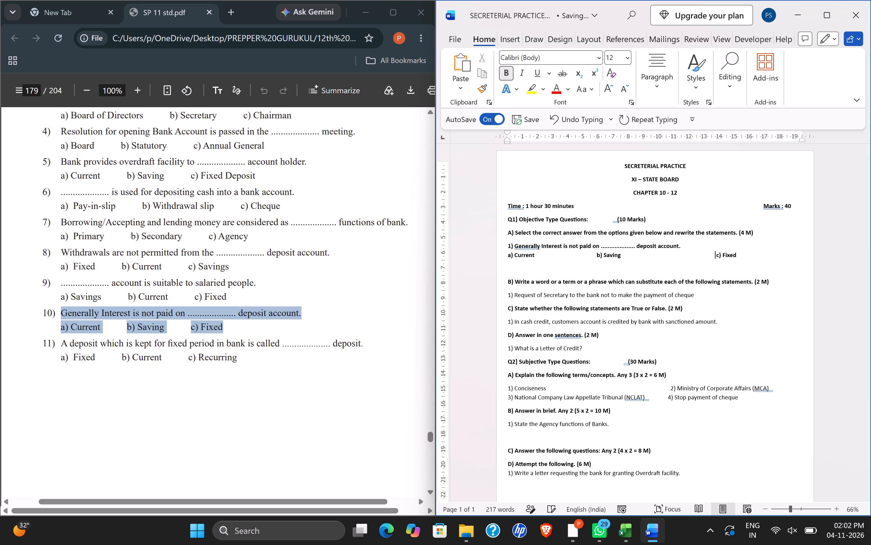
left_click(590, 263)
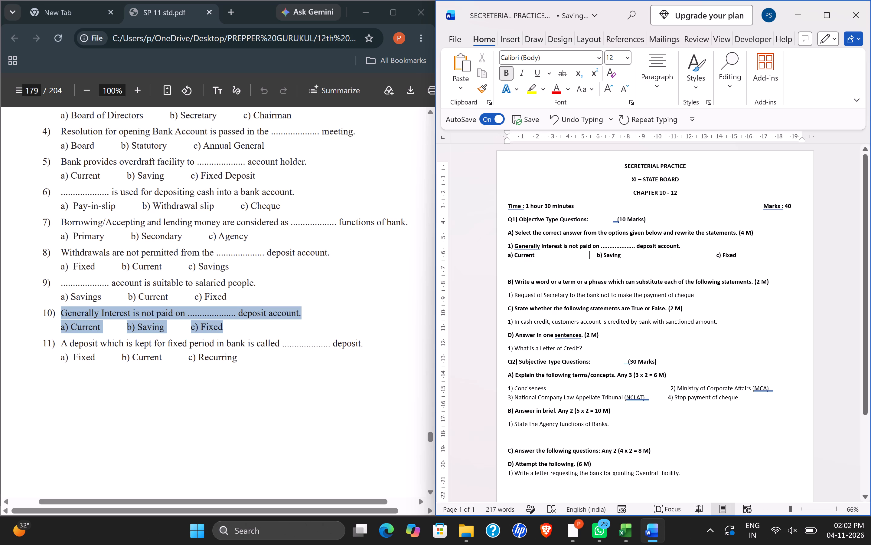
key("space")
key("space")
key("space")
key("space")
key("space")
key("space")
key("space")
key("space")
key("space")
key("space")
key("space")
key("space")
key("space")
key("space")
key("space")
key("space")
key("space")
key("space")
key("space")
key("space")
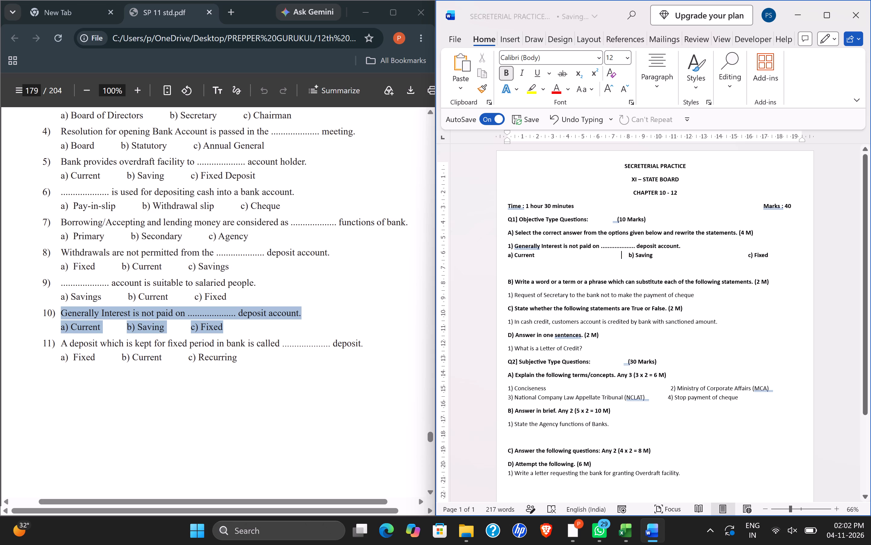
Copy the question "Write a letter to the director requesting him to disclose his personal interest in a contract." from the textbook's chapter 10 exercise, Q.5.
scroll(217, 217, "up", 2)
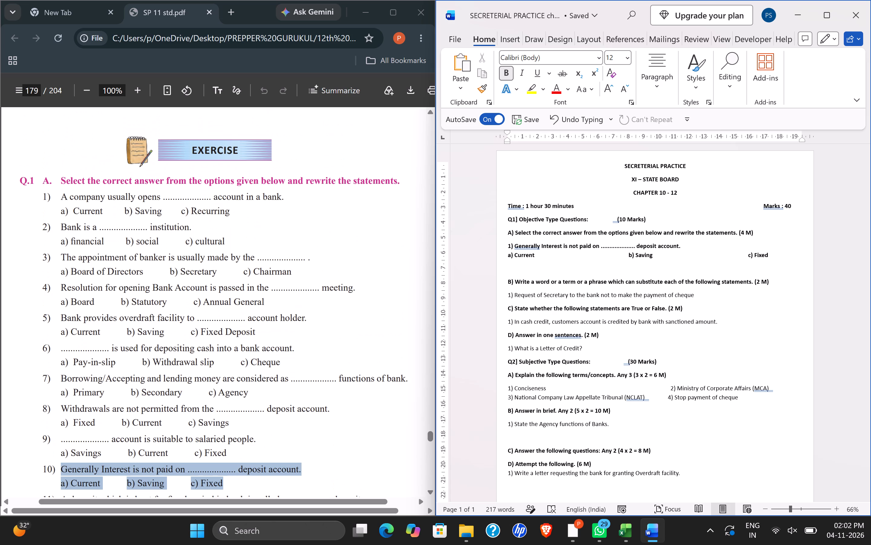
scroll(217, 217, "up", 18)
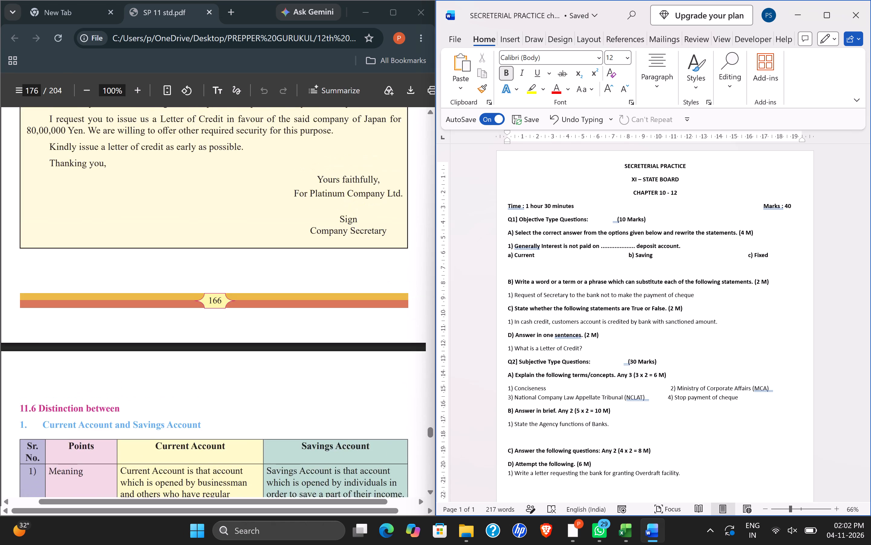
scroll(217, 217, "up", 9)
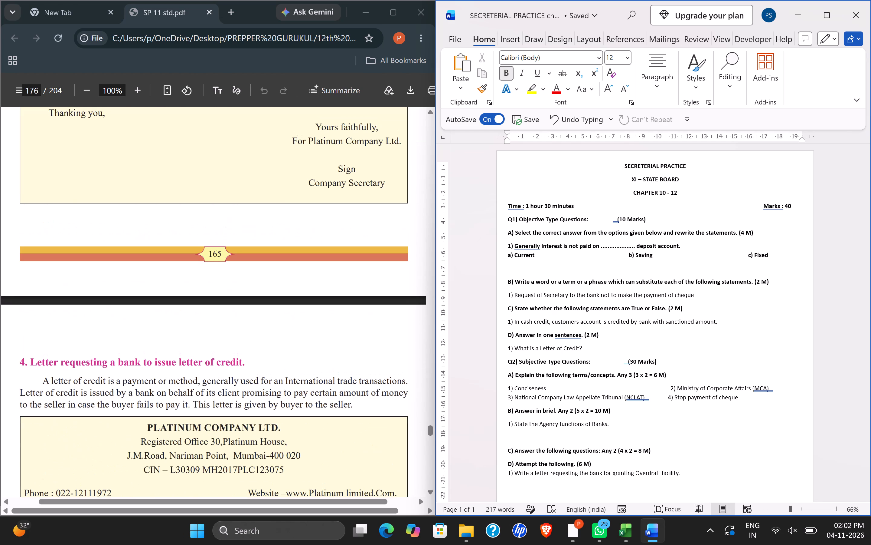
scroll(217, 217, "up", 13)
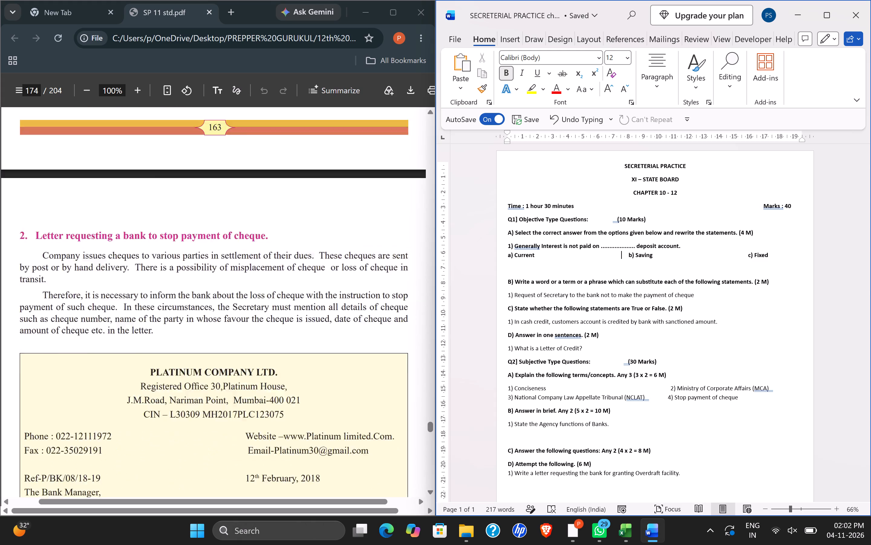
scroll(217, 233, "up", 8)
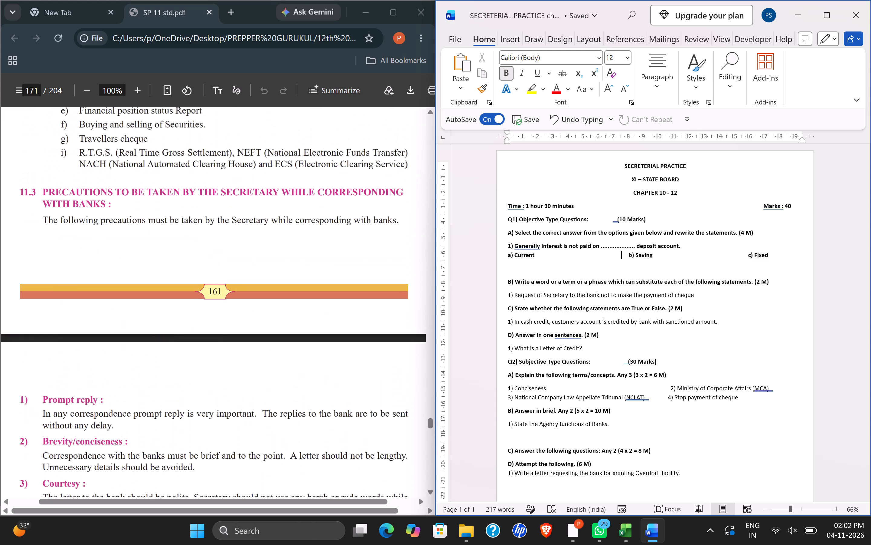
scroll(217, 233, "up", 17)
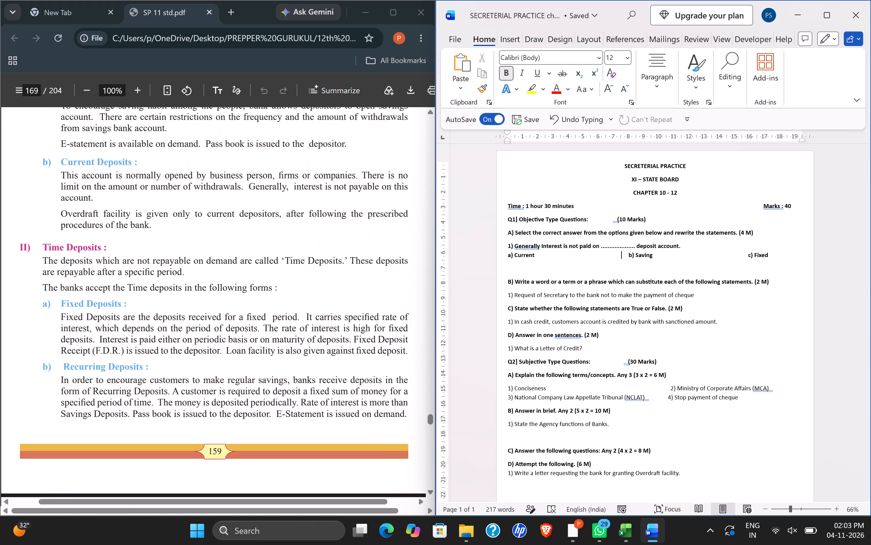
scroll(217, 233, "up", 13)
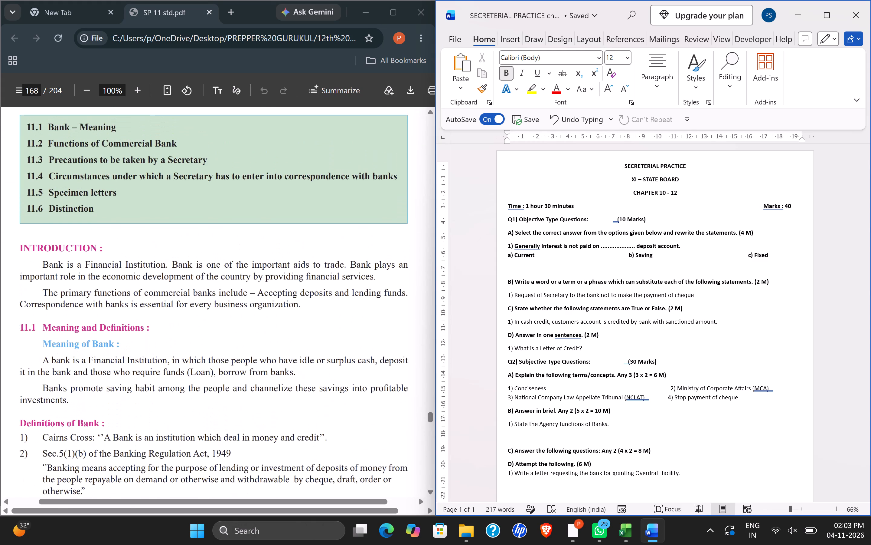
scroll(217, 233, "up", 2)
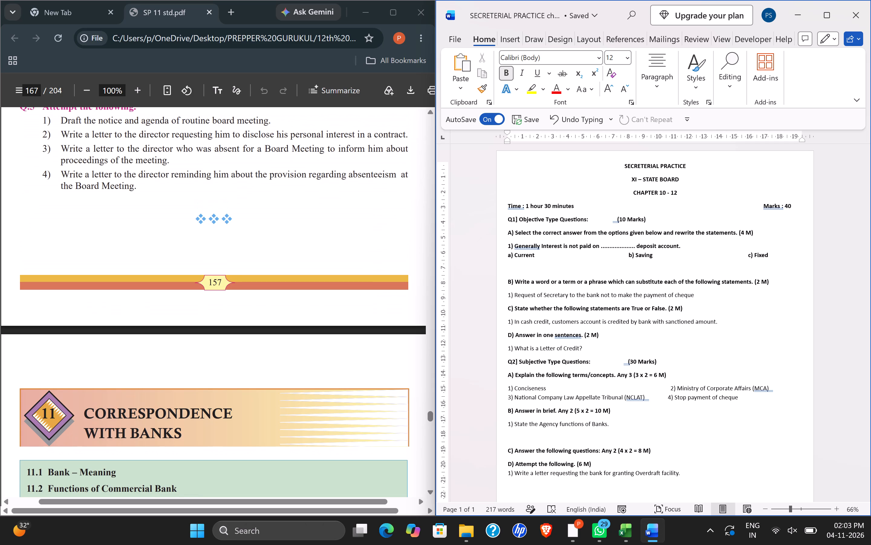
scroll(217, 233, "up", 1)
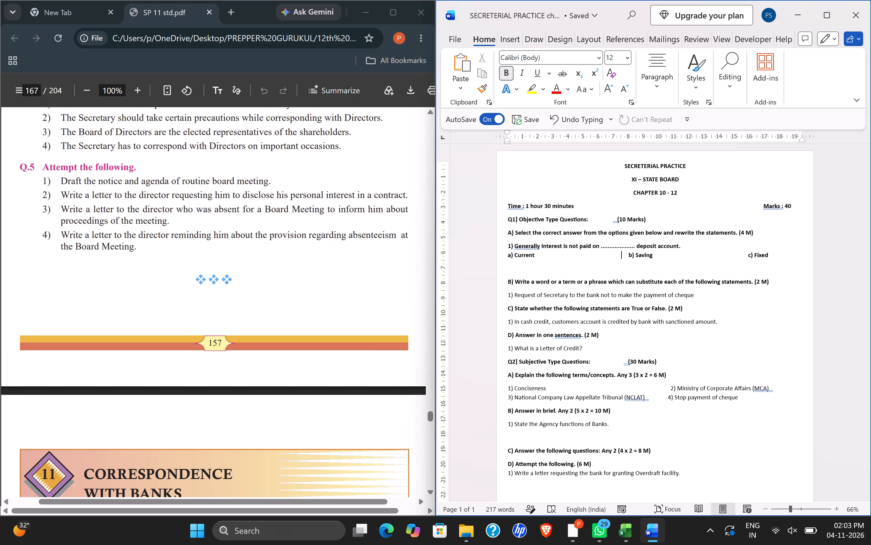
scroll(217, 233, "up", 3)
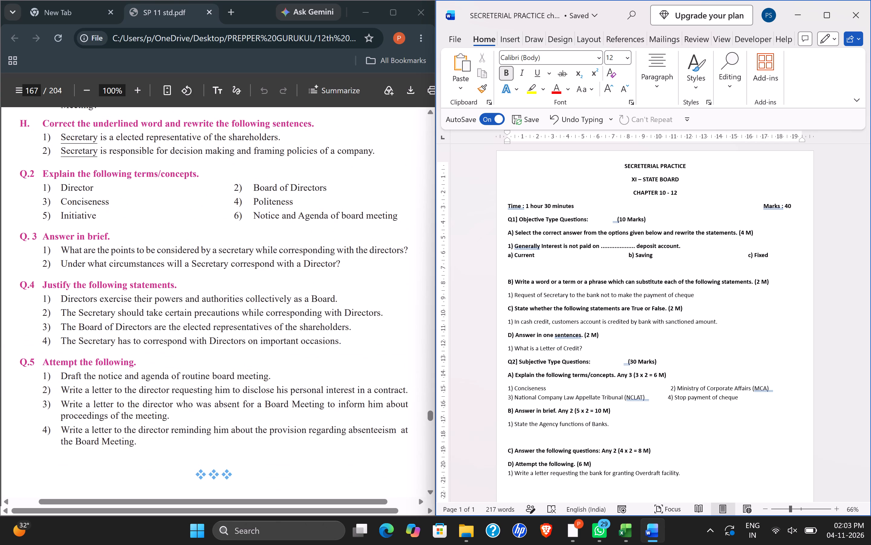
scroll(138, 339, "down", 1)
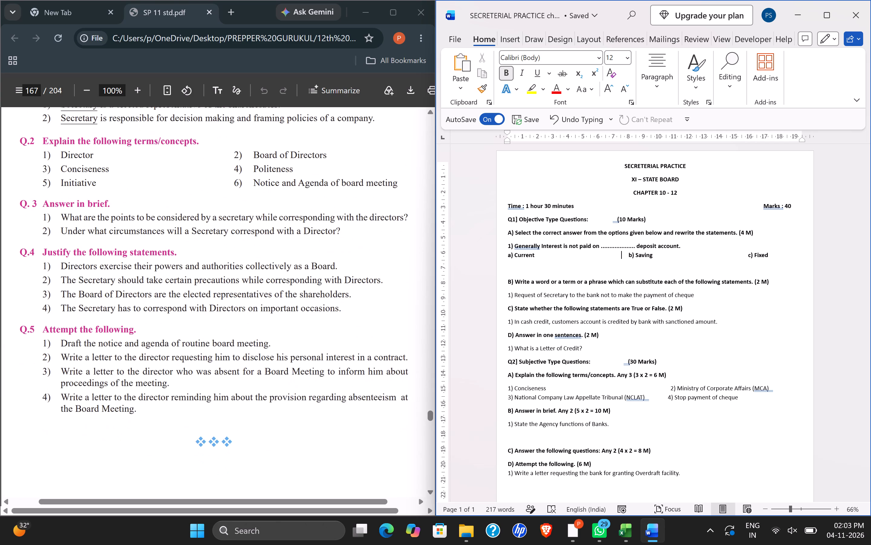
scroll(138, 339, "down", 1)
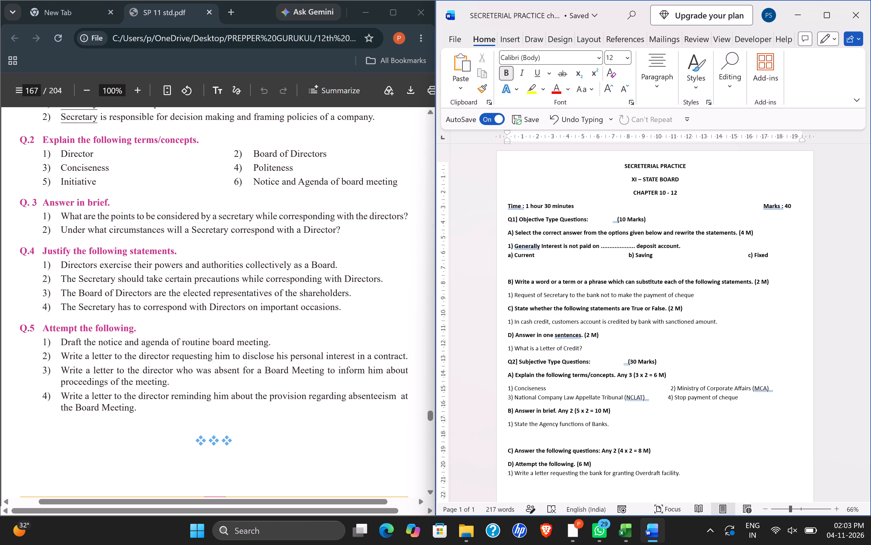
left_click_drag(62, 359, 358, 368)
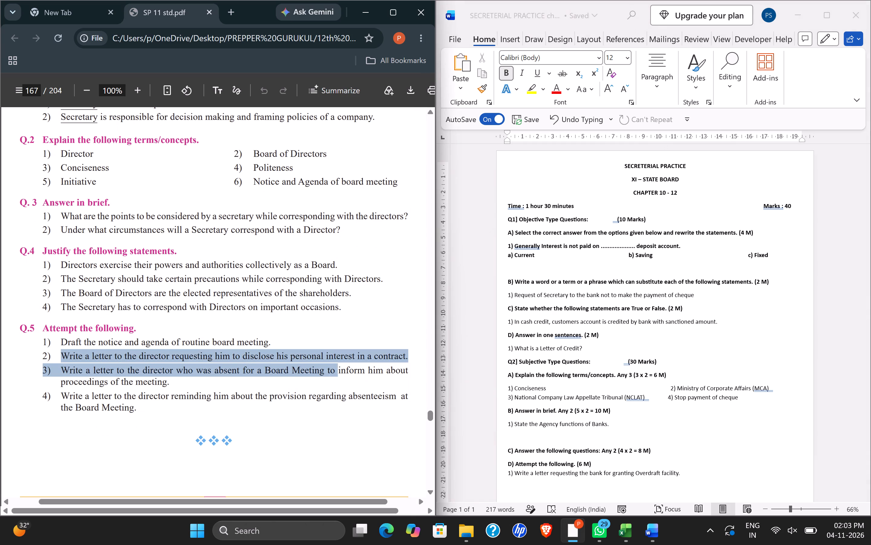
left_click_drag(358, 368, 417, 355)
key("ctrl+c")
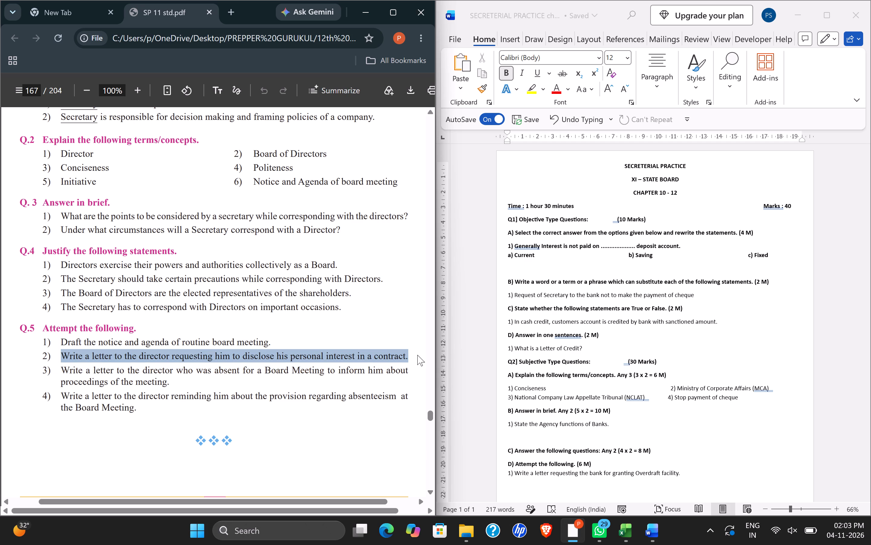
Expand the marks in the Q2 D) "Attempt the following." heading to (3 x 2 = 6 M).
left_click(581, 465)
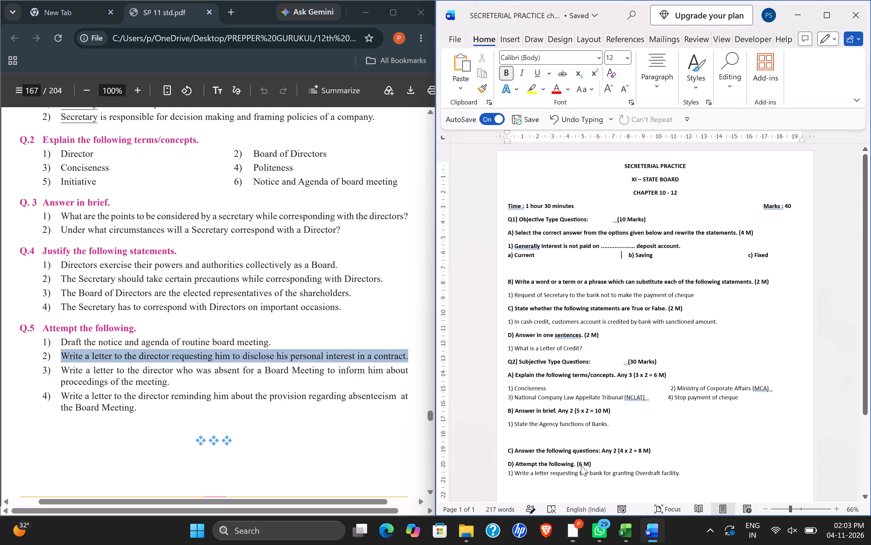
left_click(578, 465)
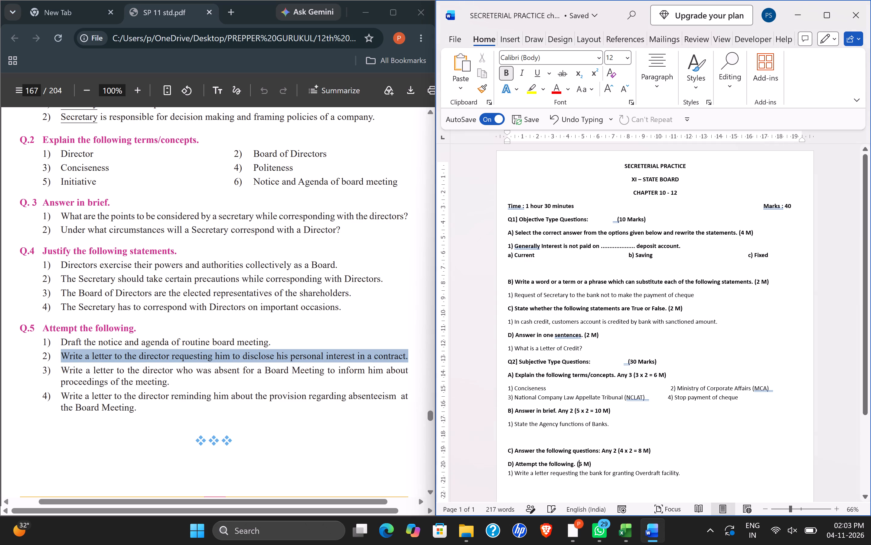
left_click(578, 465)
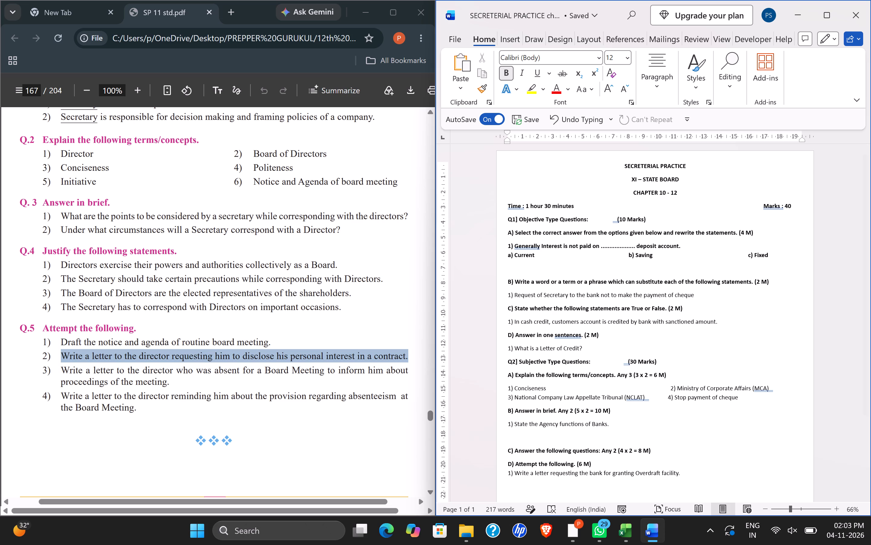
key("3")
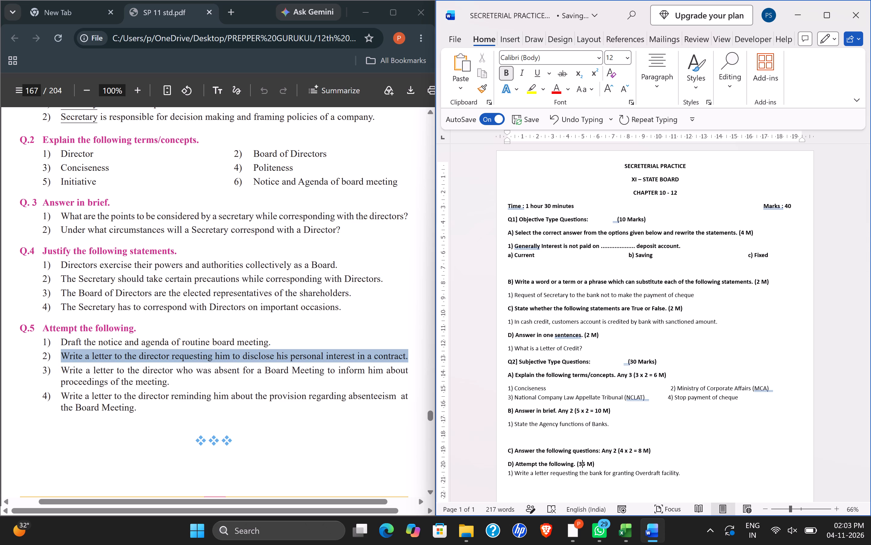
key("space")
type("x 2")
key("space")
type("=")
key("space")
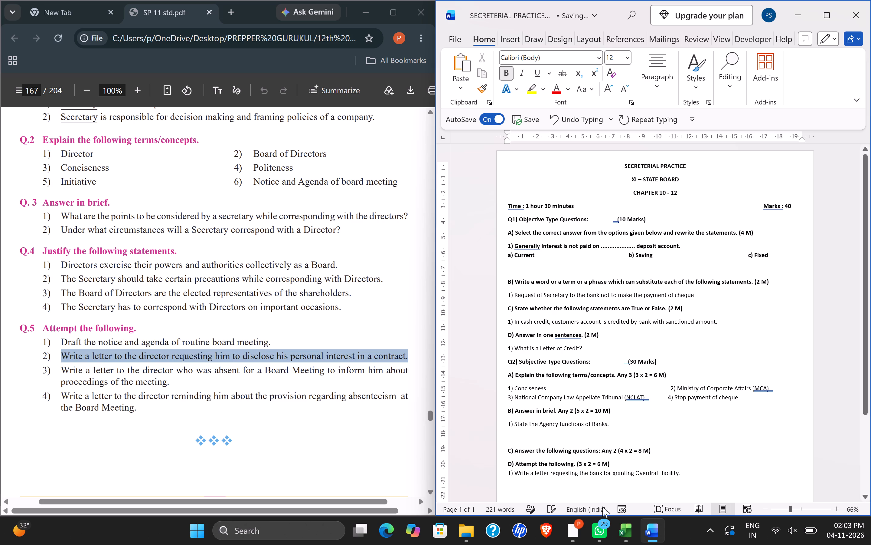
left_click(576, 463)
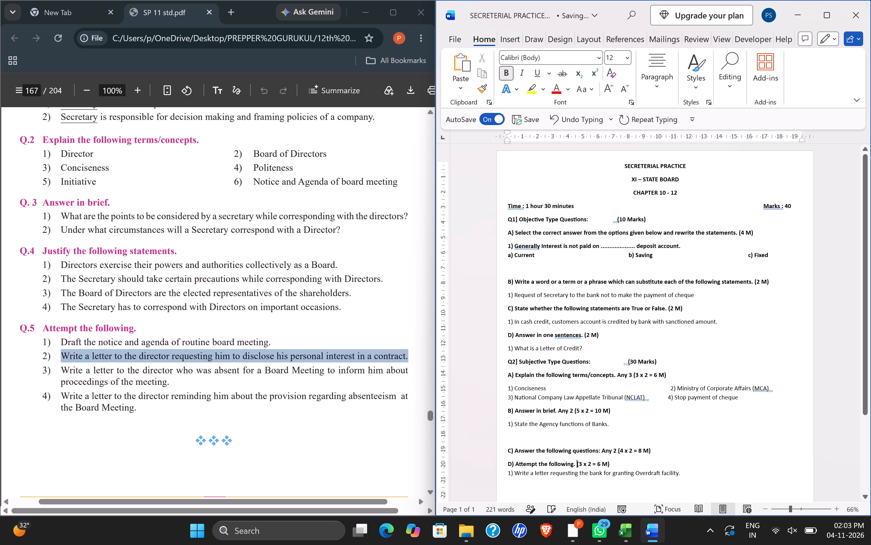
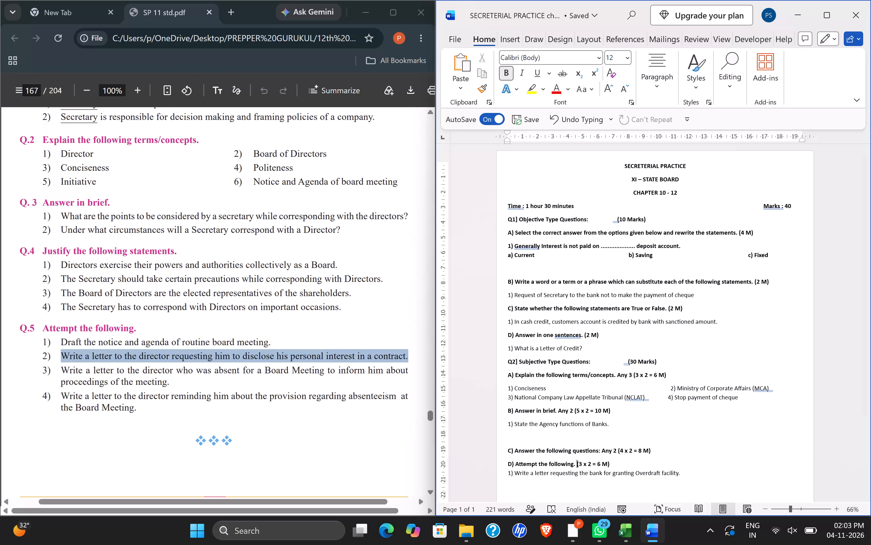
Insert "Any 2" before the marks in the Q2 D) "Attempt the following." heading.
type("Any 2")
key("space")
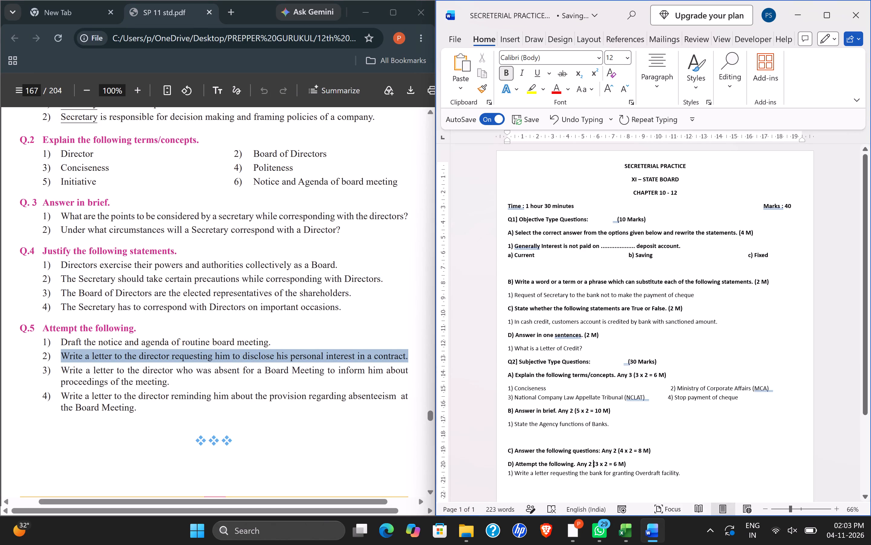
Add the copied letter question about disclosing the director's personal interest in a contract as question 2) under Q2 D).
left_click(691, 473)
key("Return")
key("ctrl+v")
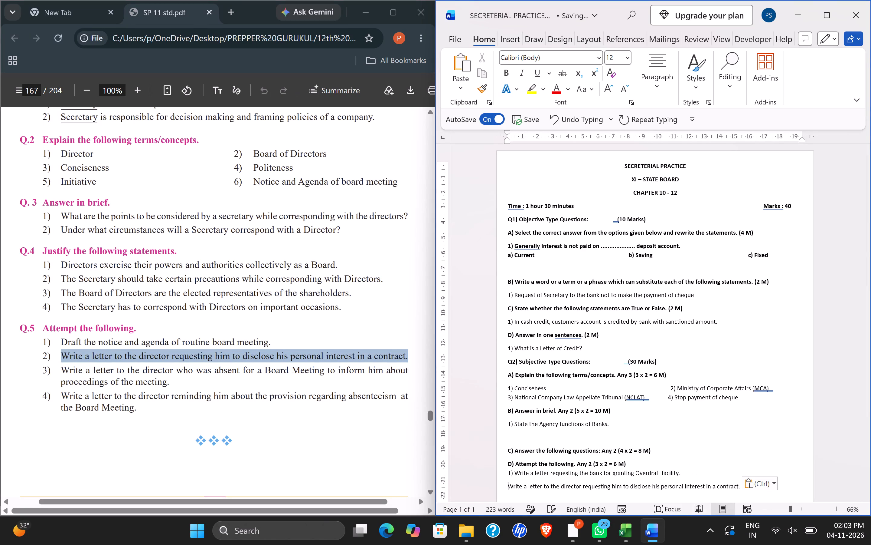
left_click(508, 492)
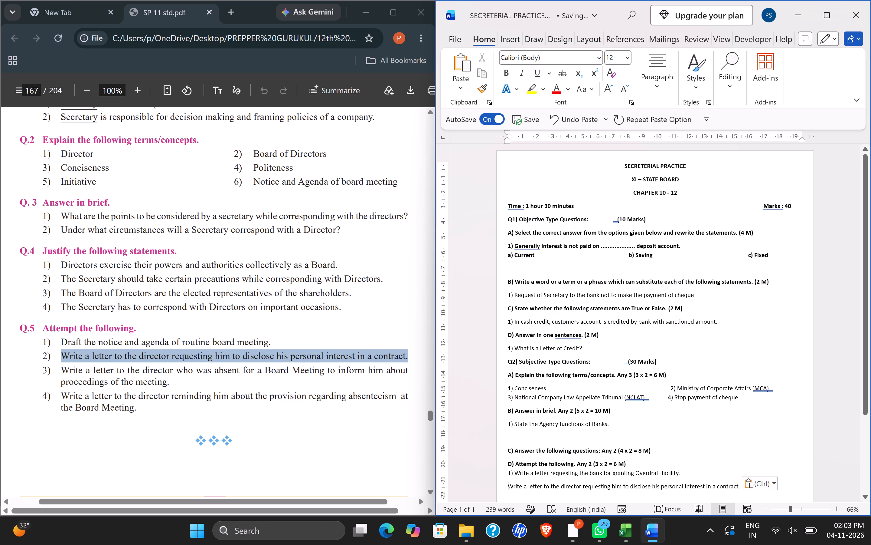
type("2)")
key("space")
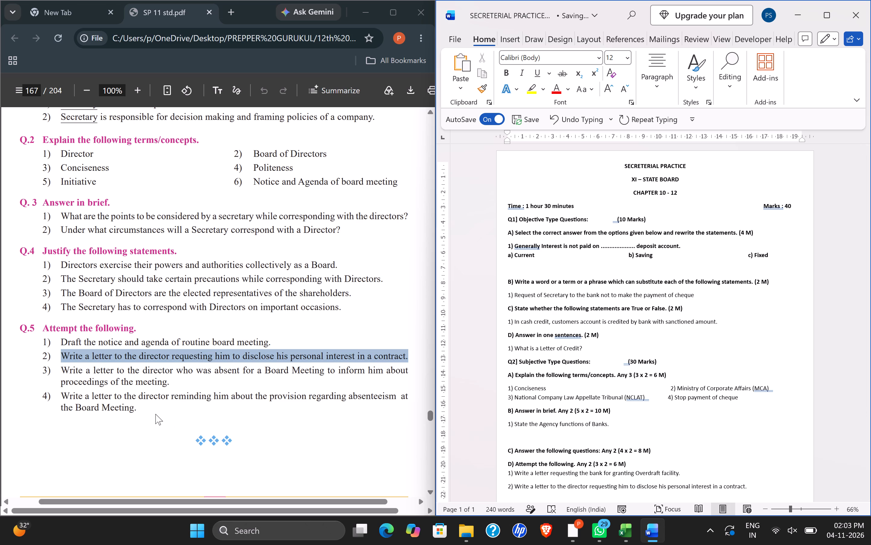
Copy the textbook's Q.5 question 4), the letter reminding the director about the absenteeism provision, into Q2 D) as question 3).
left_click_drag(55, 396, 152, 419)
key("ctrl+c")
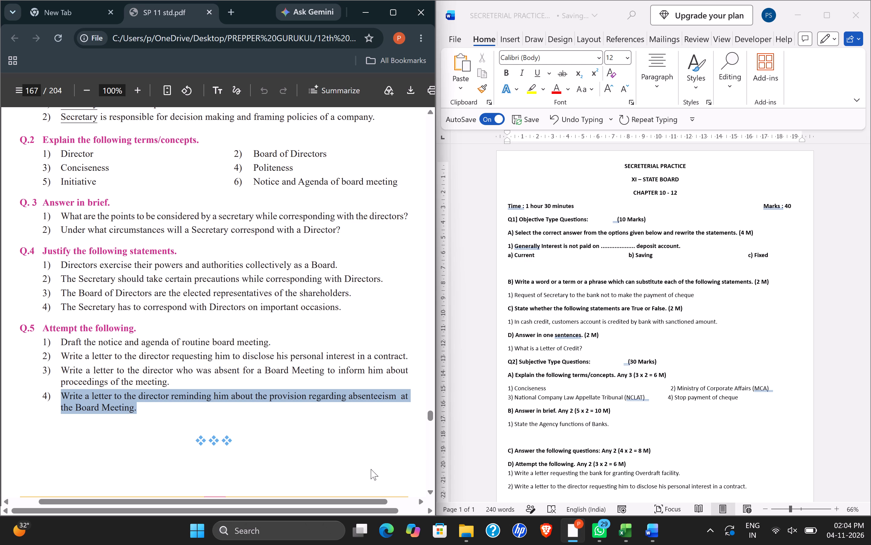
left_click(757, 489)
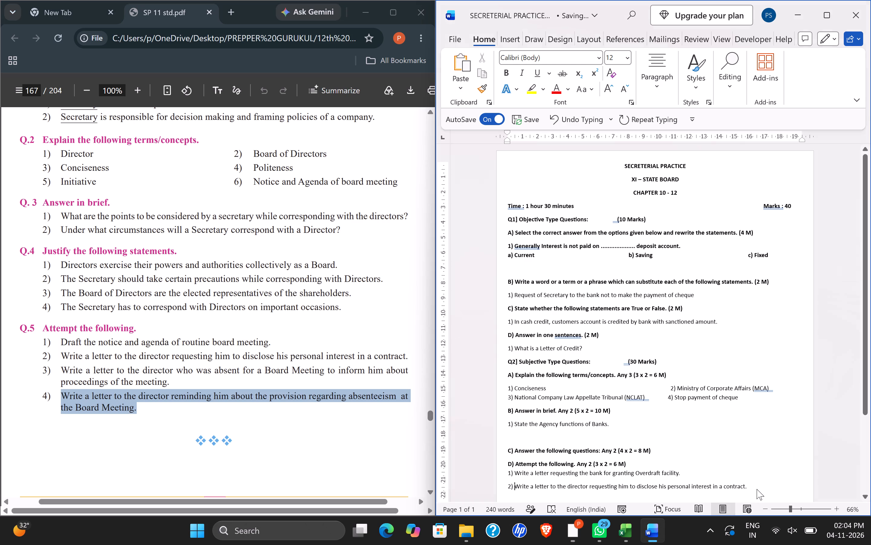
left_click(752, 485)
key("Return")
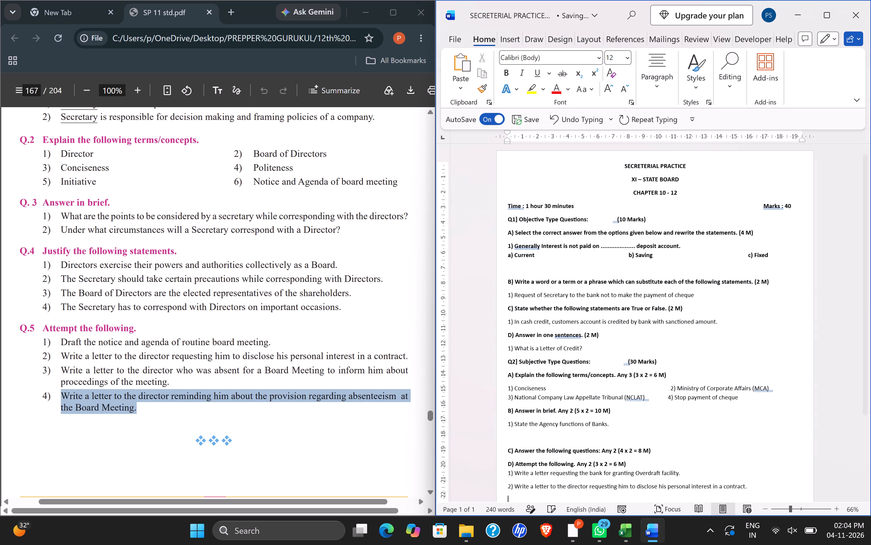
type("3)")
key("space")
key("ctrl+v")
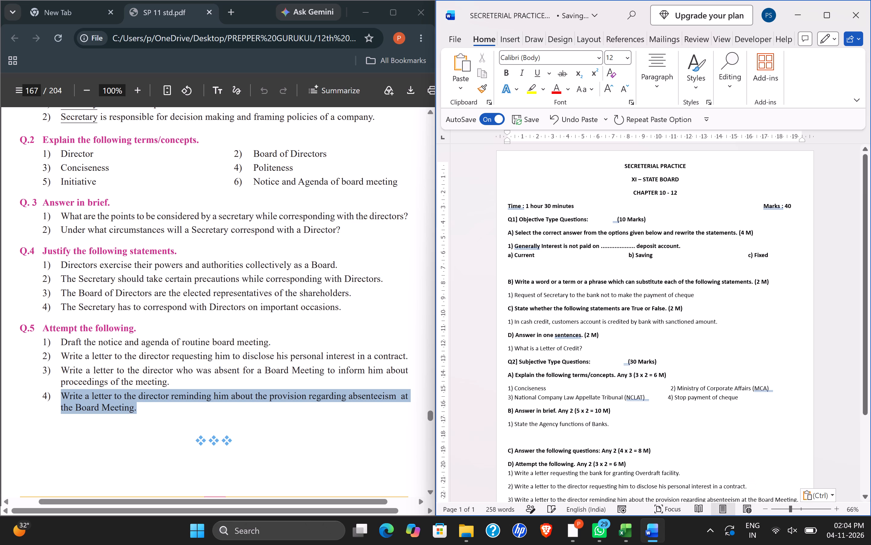
Copy "Can a Director who was absent at Board Meeting get a copy of minutes of that Board Meeting?" into Q1 D) as question 2).
scroll(638, 462, "down", 1)
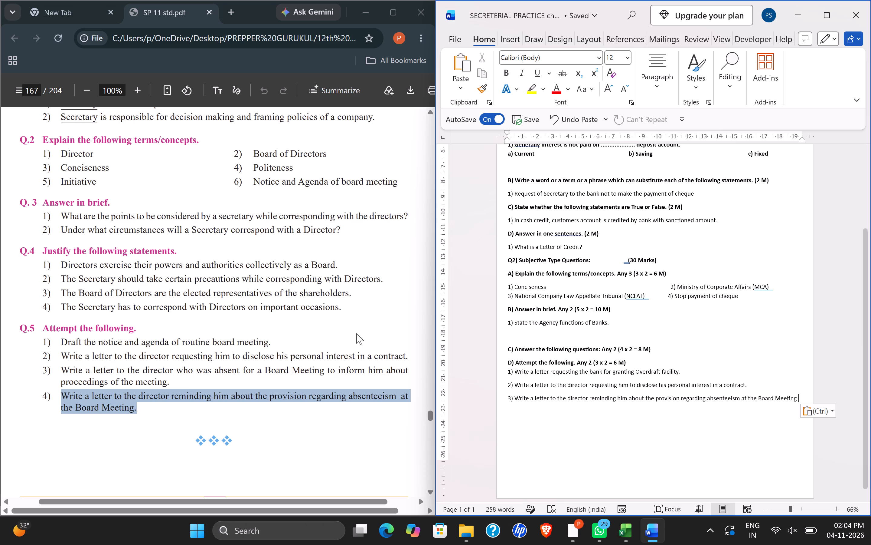
scroll(191, 230, "up", 1)
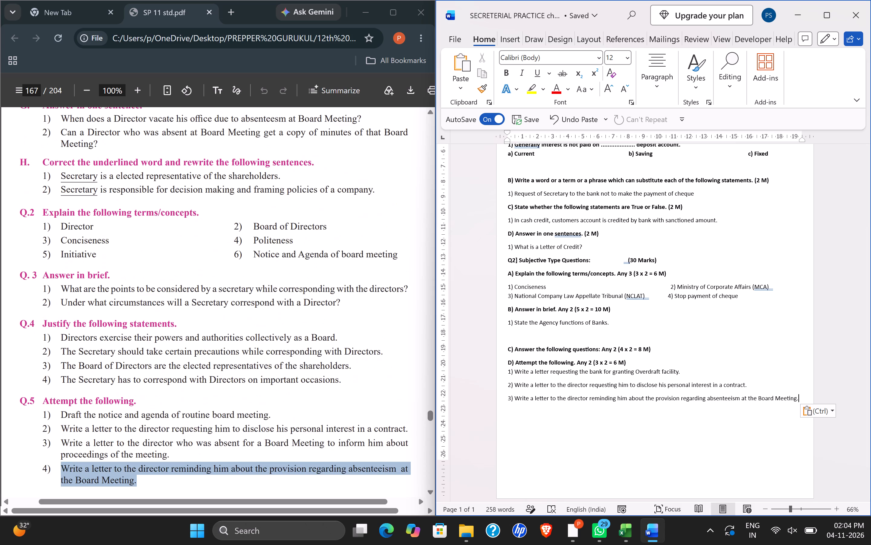
scroll(191, 230, "up", 1)
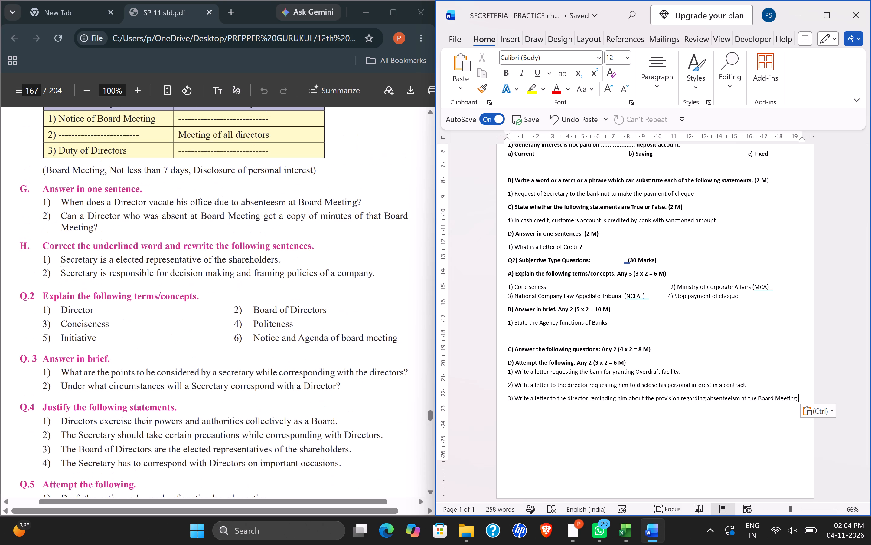
left_click(597, 249)
key("Return")
key("2")
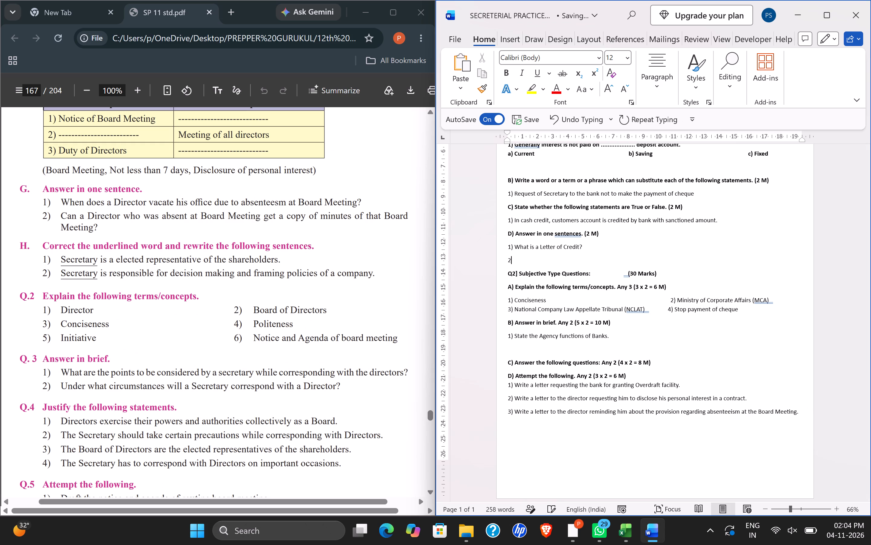
key("shift+parenright")
key("space")
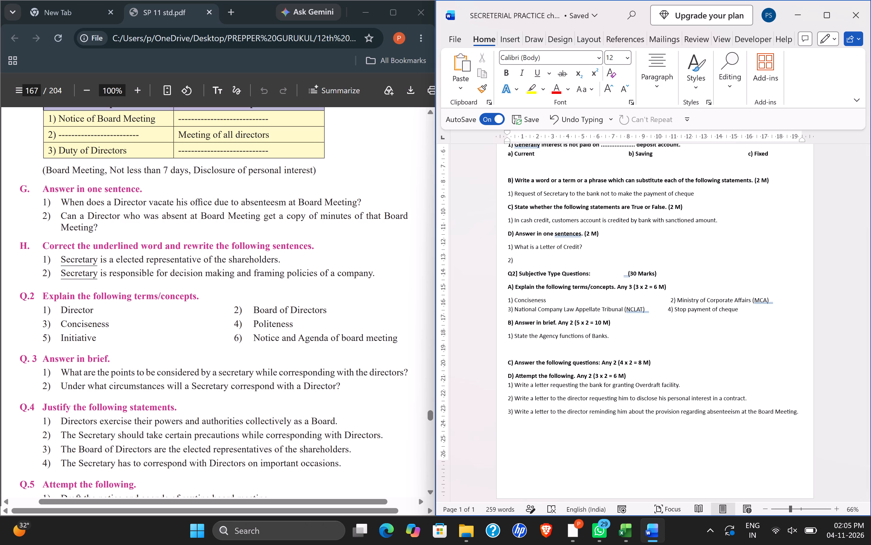
left_click_drag(61, 213, 107, 229)
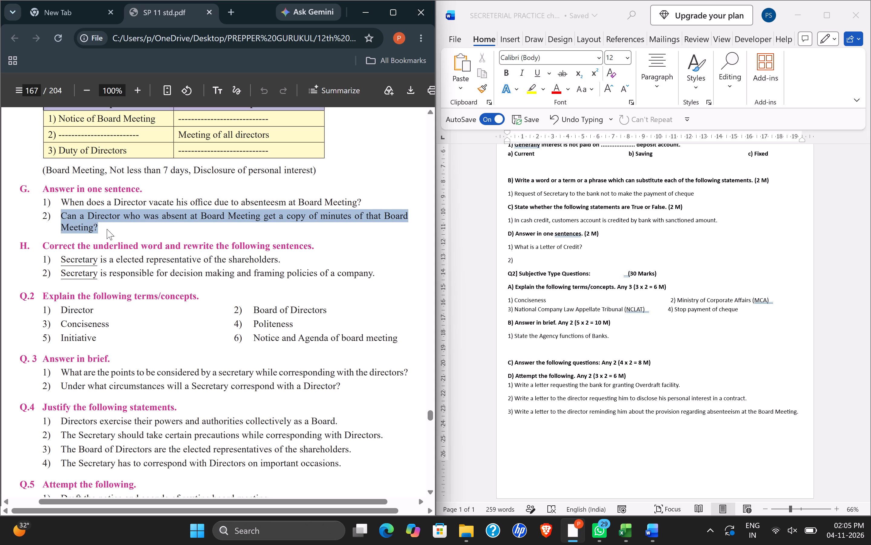
key("ctrl+c")
left_click(521, 262)
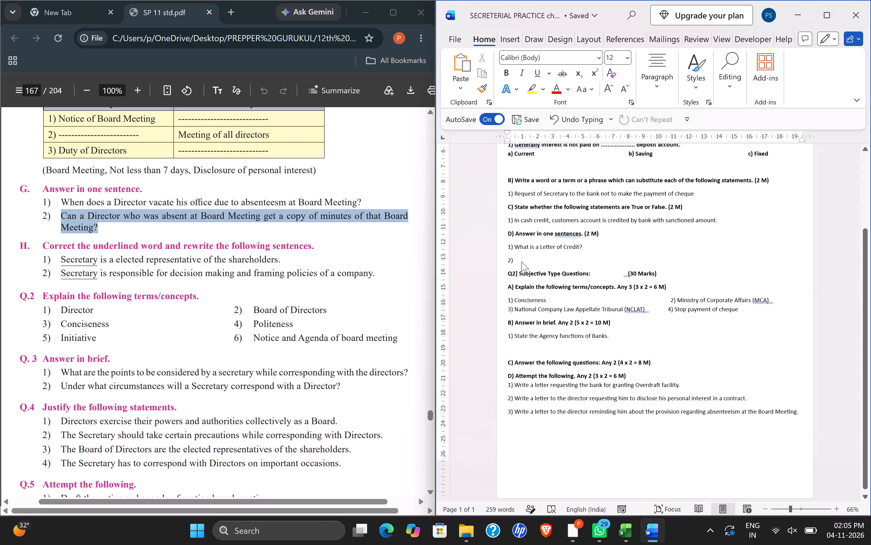
key("ctrl+v")
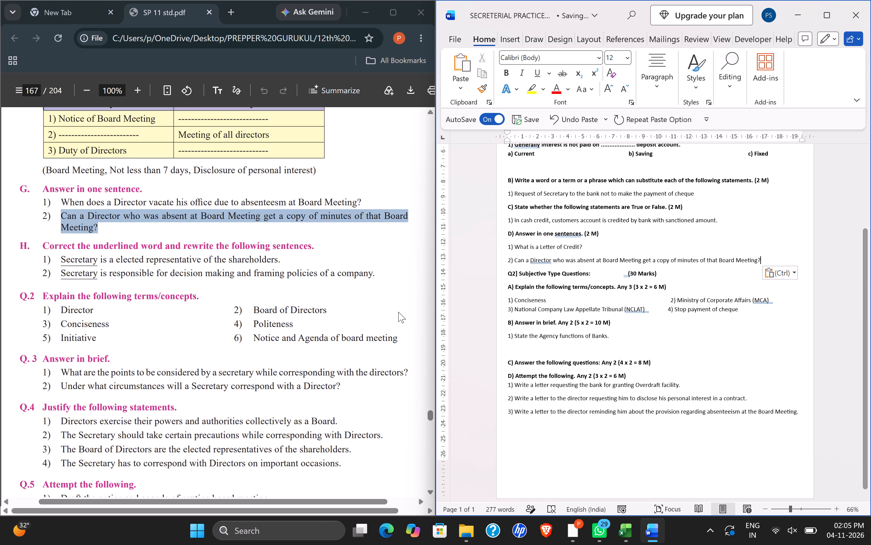
Copy the textbook's Q.3 question "Under what circumstances will a Secretary correspond with a Director?" into Q2 B) as question 2).
scroll(190, 326, "down", 1)
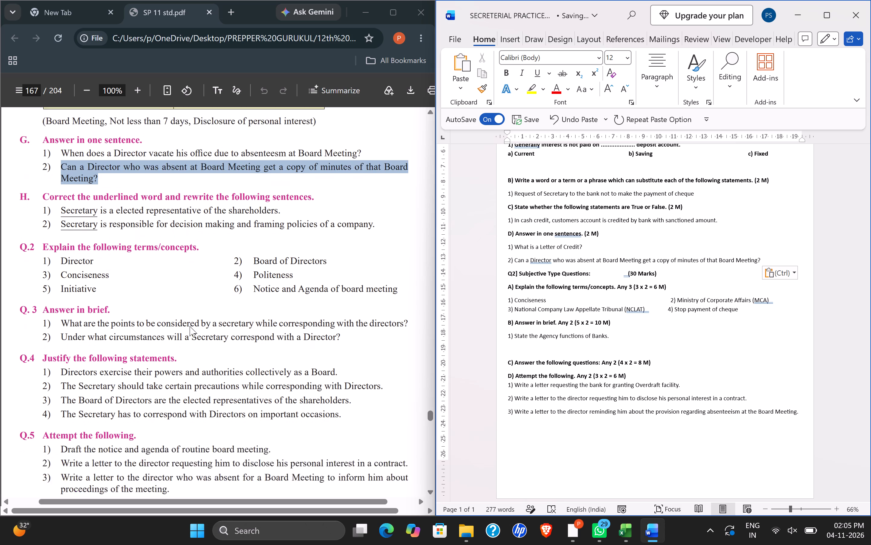
scroll(190, 326, "down", 1)
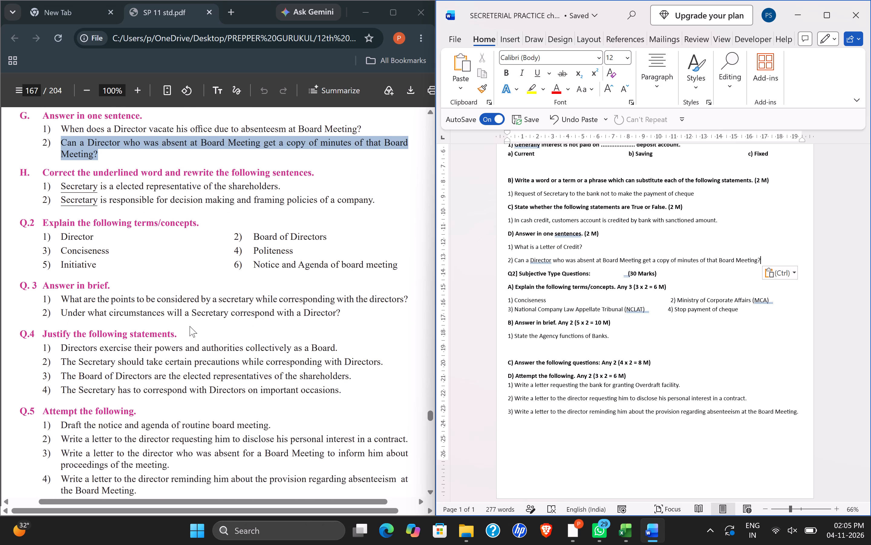
left_click(188, 353)
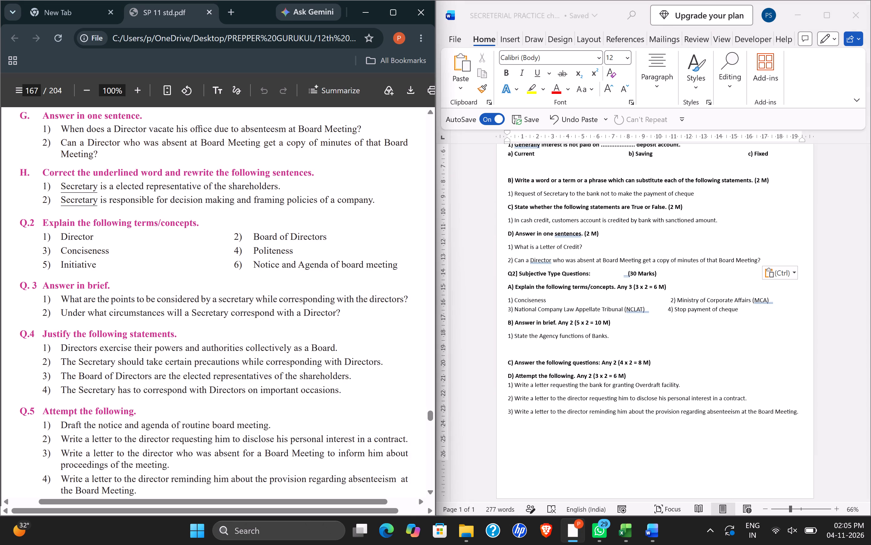
right_click(62, 310)
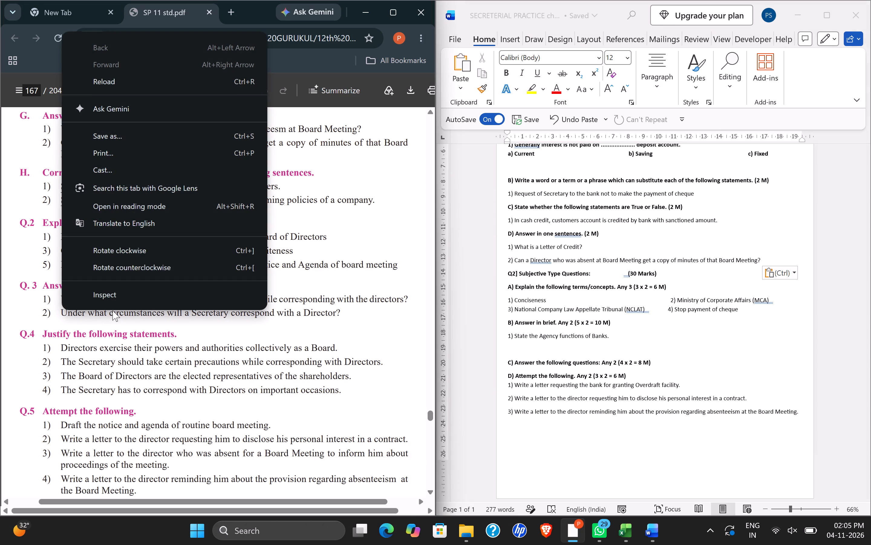
left_click(121, 342)
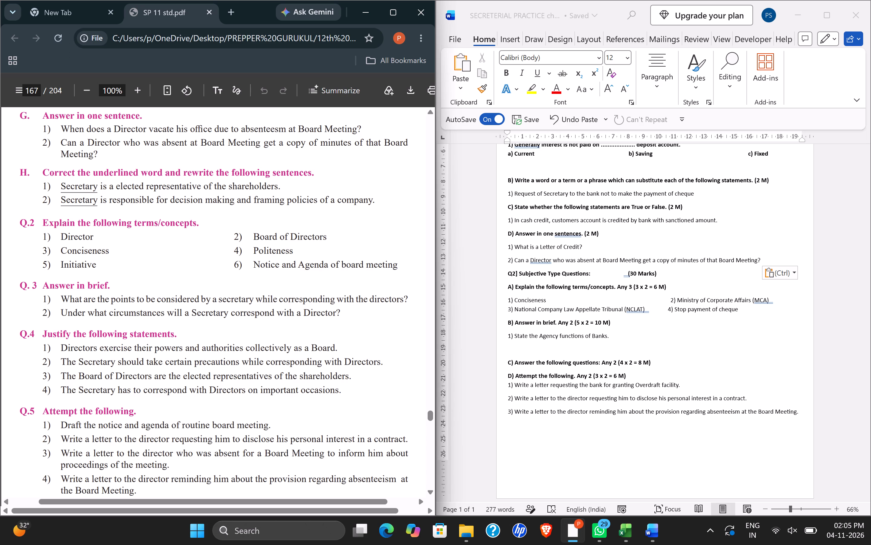
left_click_drag(45, 307, 347, 317)
key("ctrl+c")
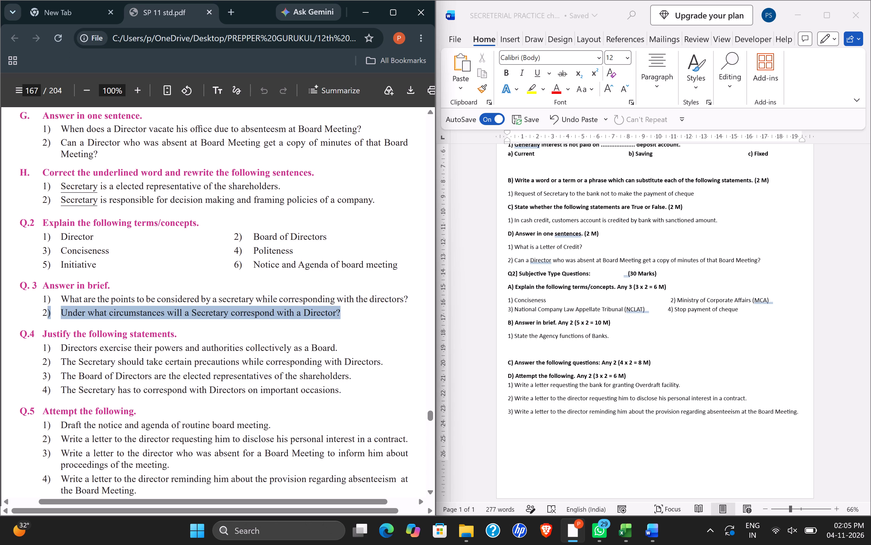
left_click(612, 335)
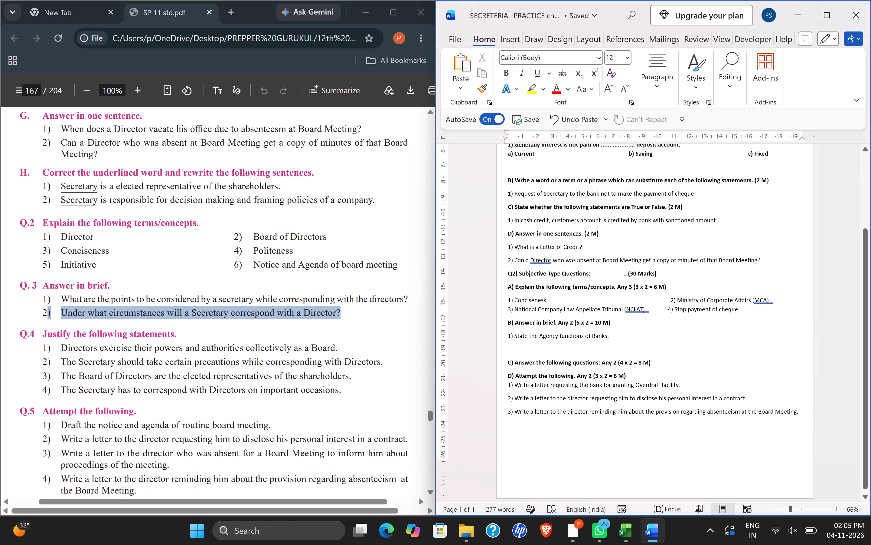
left_click(612, 336)
key("Return")
key("2")
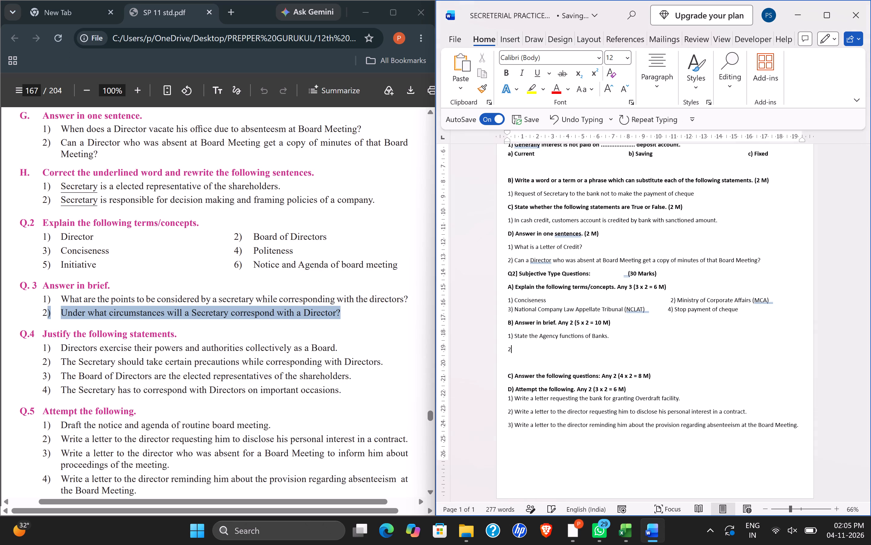
type(")")
key("space")
key("ctrl+v")
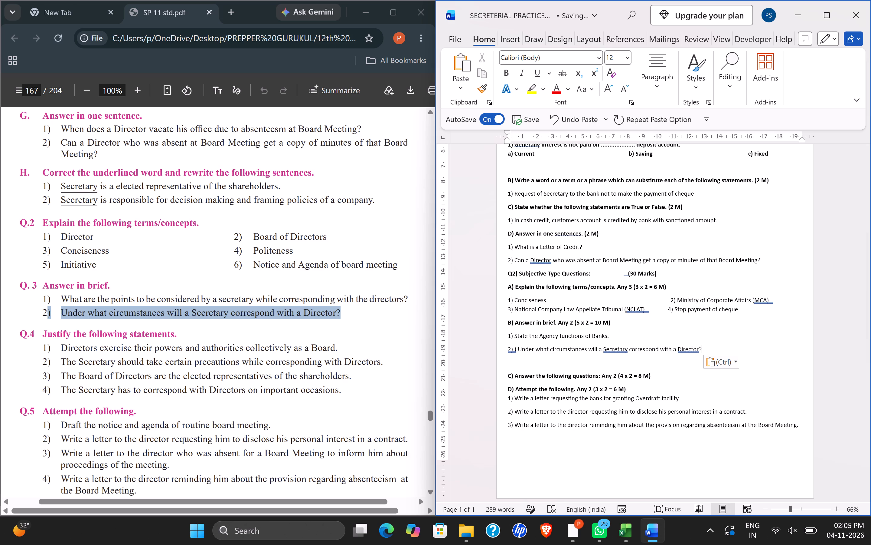
Look through the textbook's chapter 10 exercise for further questions suitable for the paper.
scroll(171, 385, "up", 1)
scroll(171, 385, "down", 1)
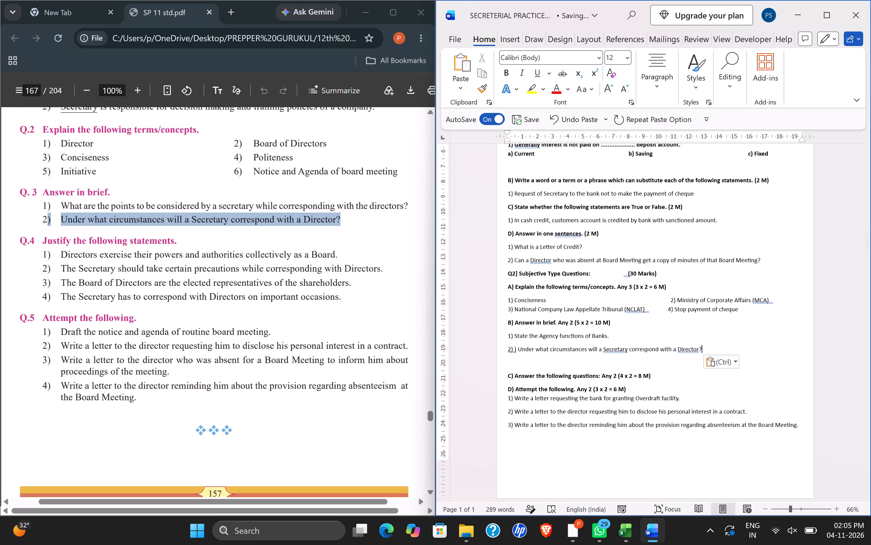
scroll(171, 385, "right", 2)
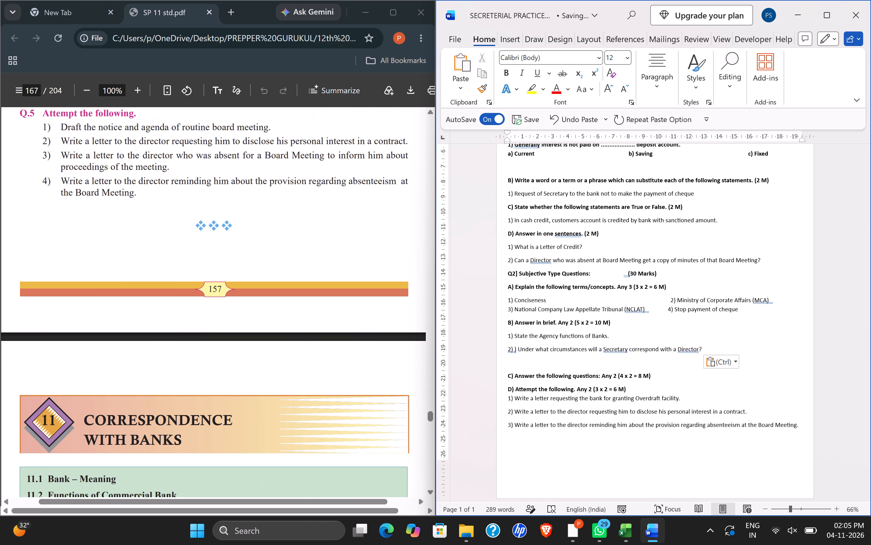
scroll(171, 385, "right", 1)
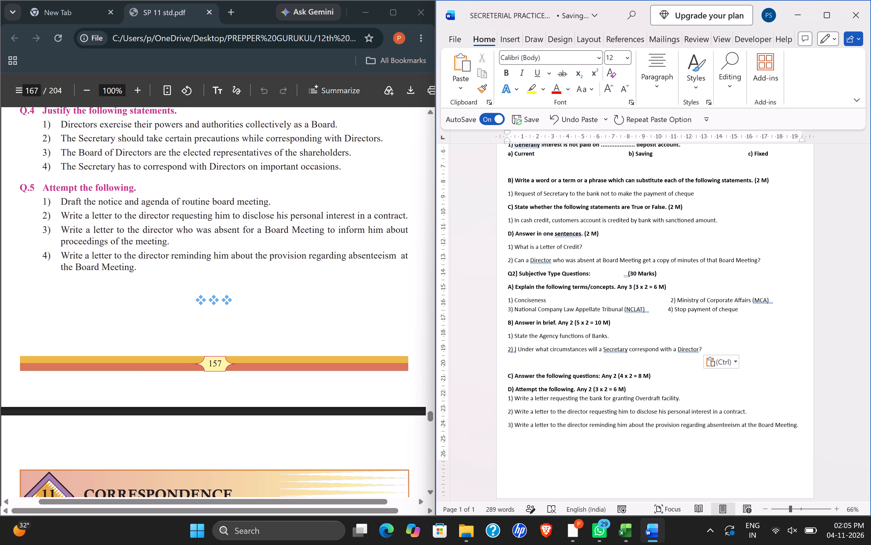
scroll(126, 301, "up", 1)
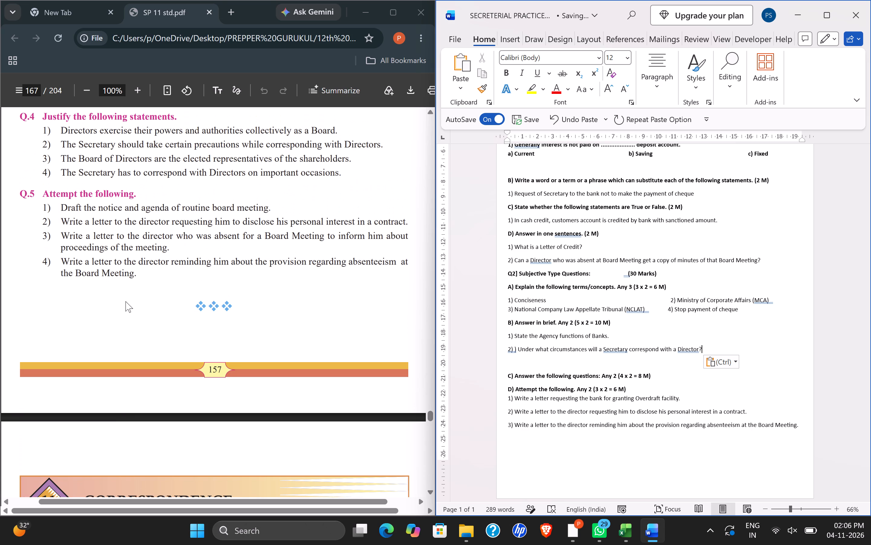
scroll(126, 301, "up", 1)
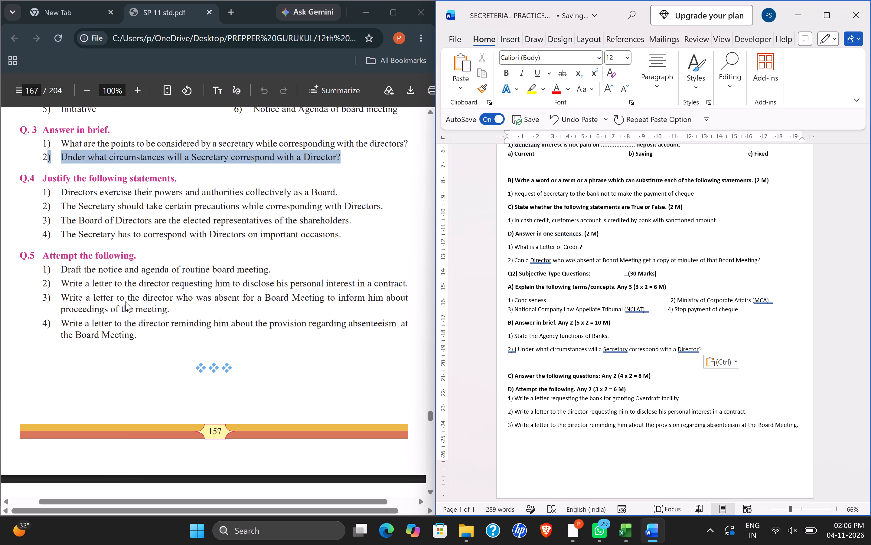
scroll(179, 209, "up", 3)
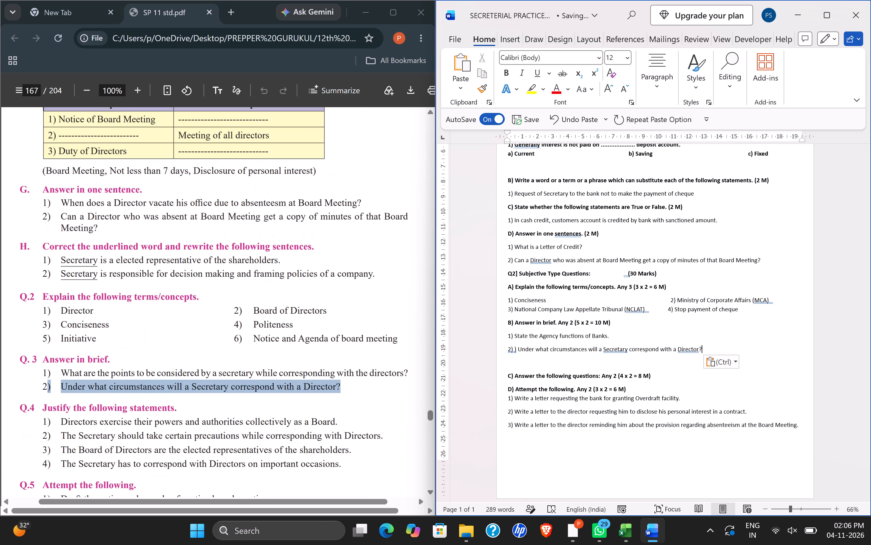
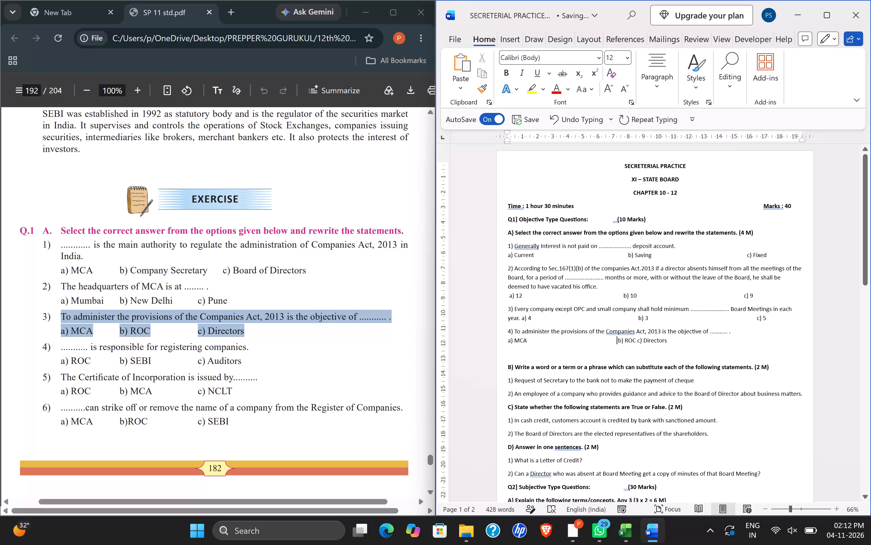
Space out option "c) Directors" from "b) ROC" in Q1 A) question 4), like the options of the questions above.
key("space")
key("space")
key("space")
key("space")
key("space")
key("space")
key("space")
key("space")
key("space")
key("space")
key("space")
key("space")
key("space")
key("space")
key("space")
key("space")
key("space")
key("space")
key("space")
key("space")
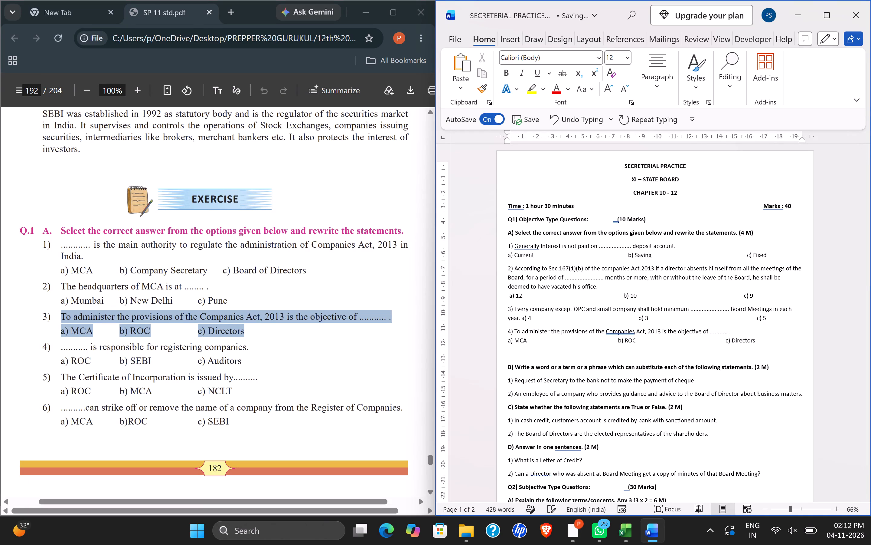
key("BackSpace")
key("BackSpace")
key("BackSpace")
key("BackSpace")
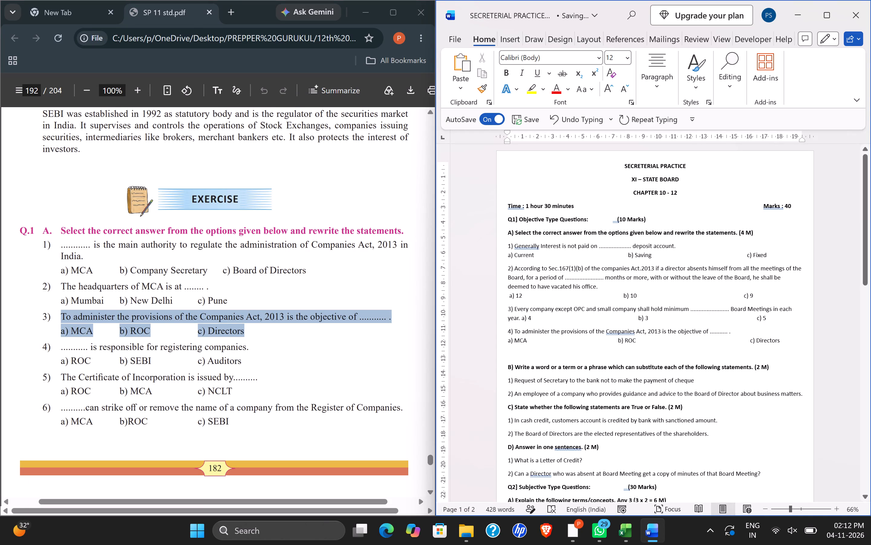
Remove the empty space between Q1 A) question 4) and the heading of section B).
left_click(513, 362)
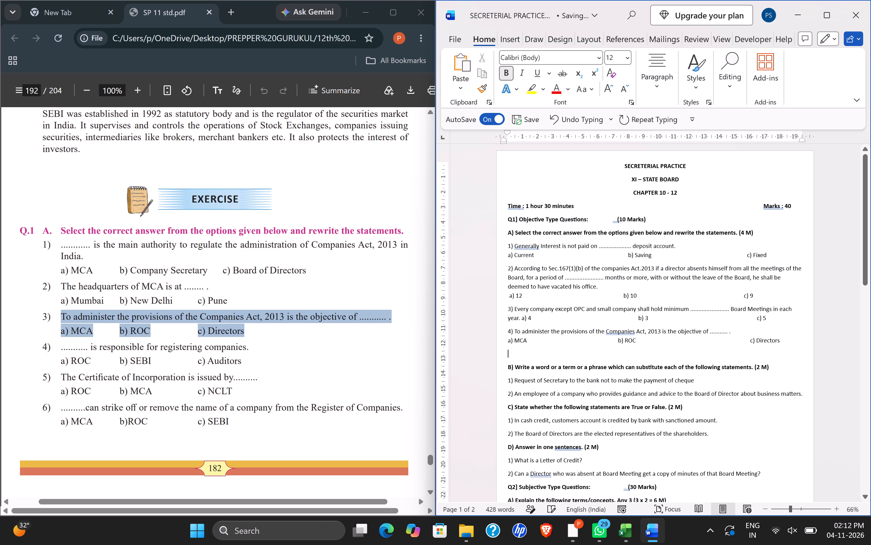
key("BackSpace")
key("BackSpace")
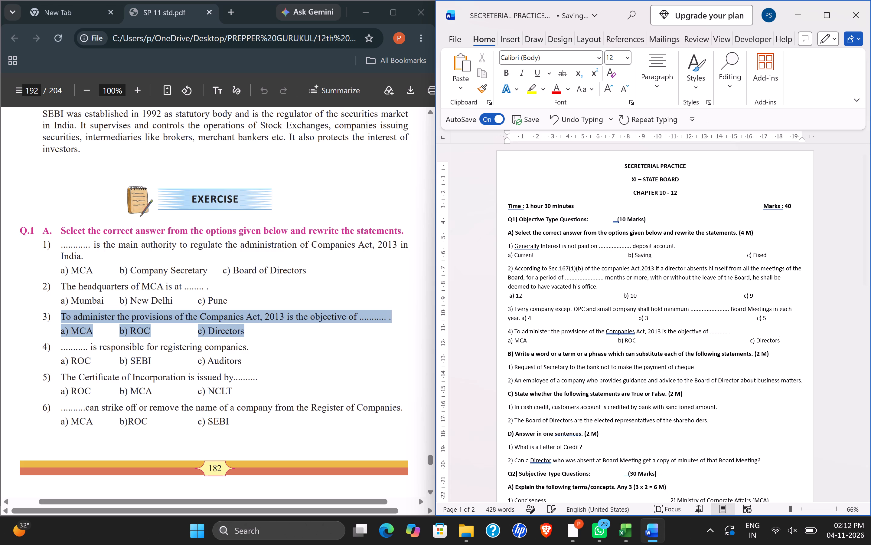
Copy the textbook's Q.3 question "State the Powers of ROC" from the MCA/ROC chapter exercise into Q2 B) as question 3).
scroll(531, 314, "down", 1)
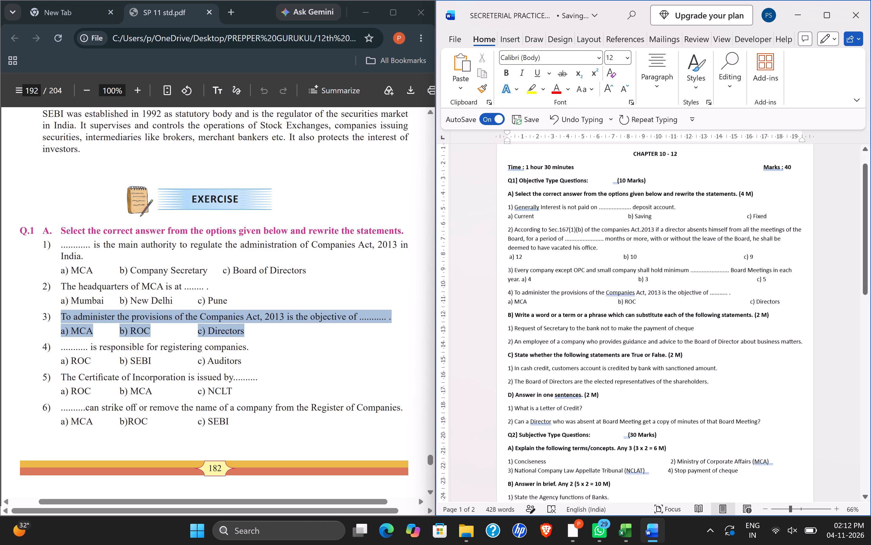
scroll(531, 314, "down", 2)
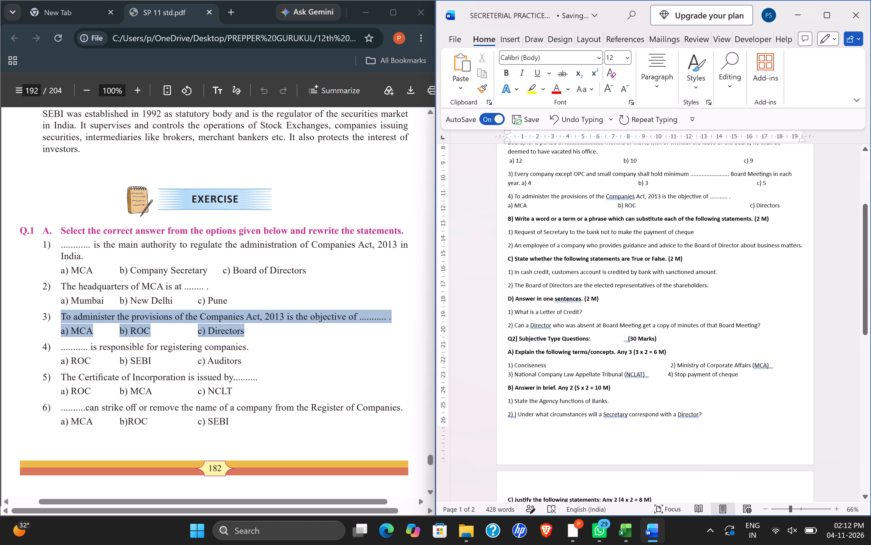
scroll(551, 369, "down", 1)
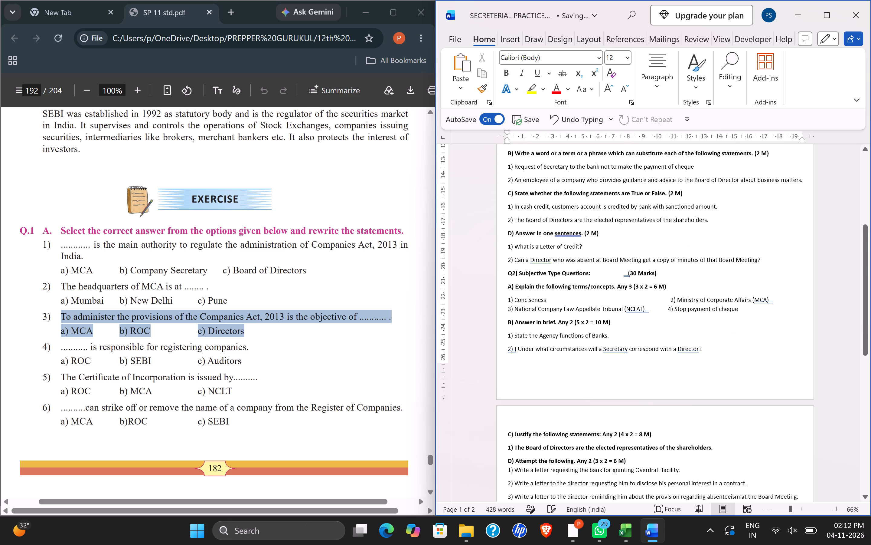
scroll(551, 369, "down", 1)
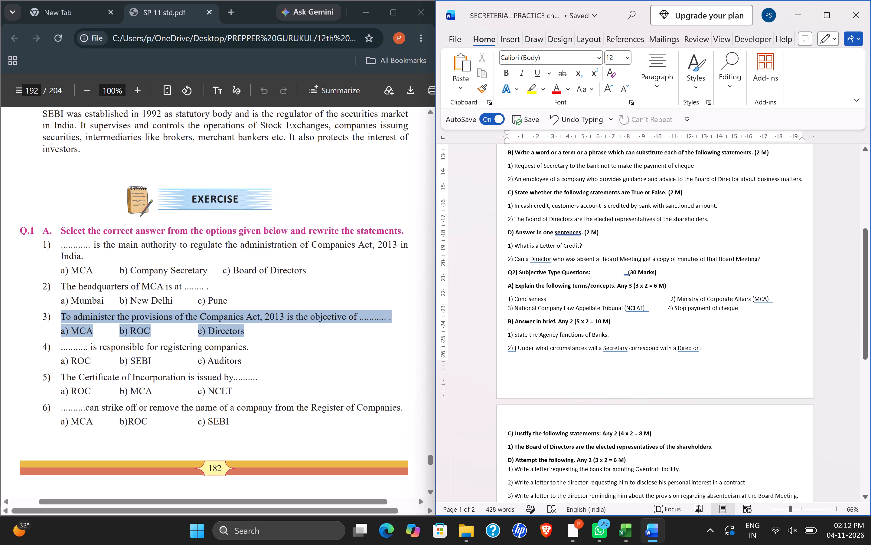
left_click(713, 351)
key("Return")
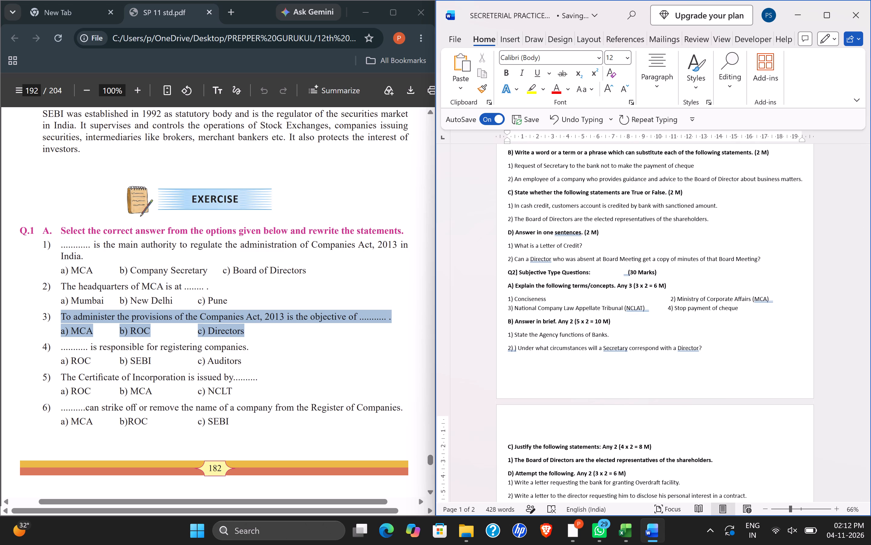
type("3)")
key("space")
scroll(298, 388, "down", 4)
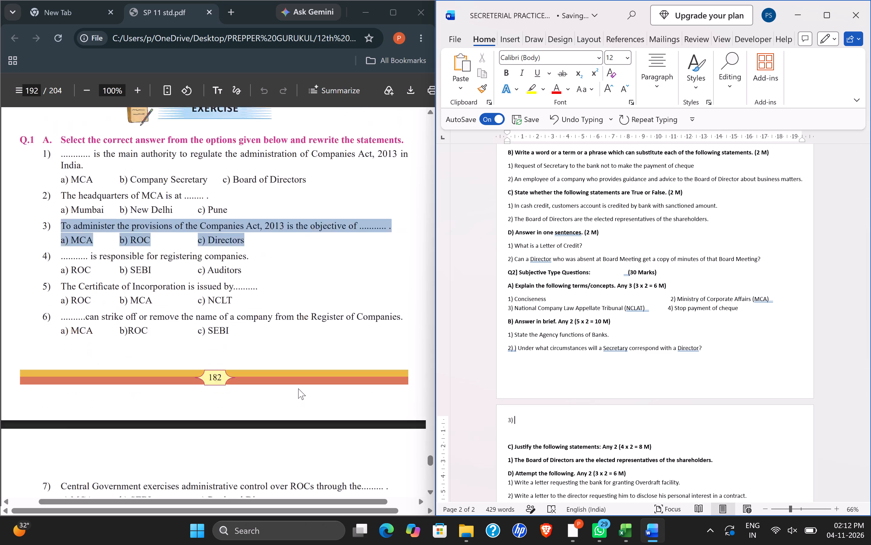
scroll(298, 388, "down", 8)
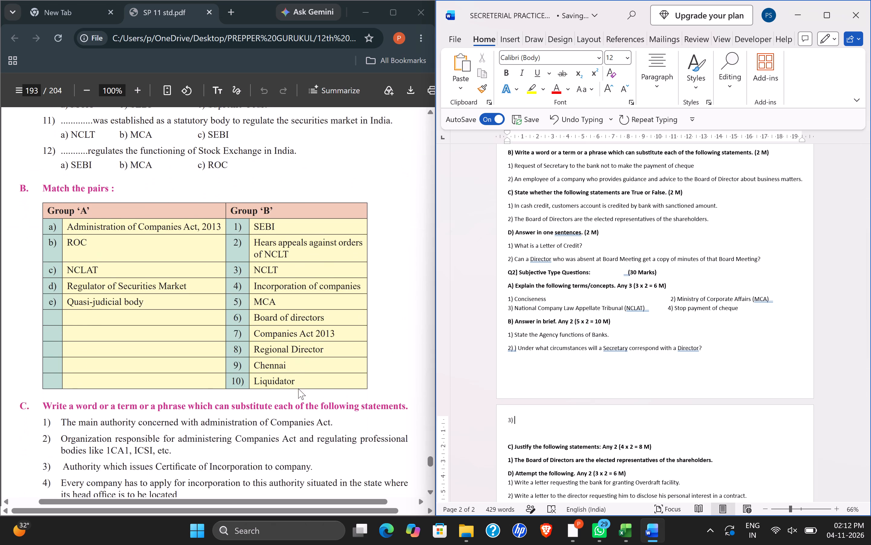
scroll(298, 388, "down", 5)
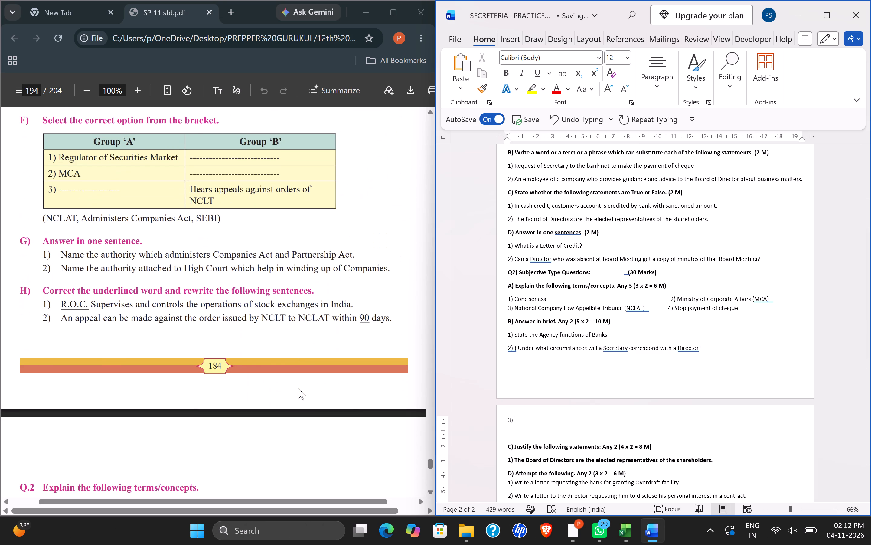
scroll(298, 388, "down", 4)
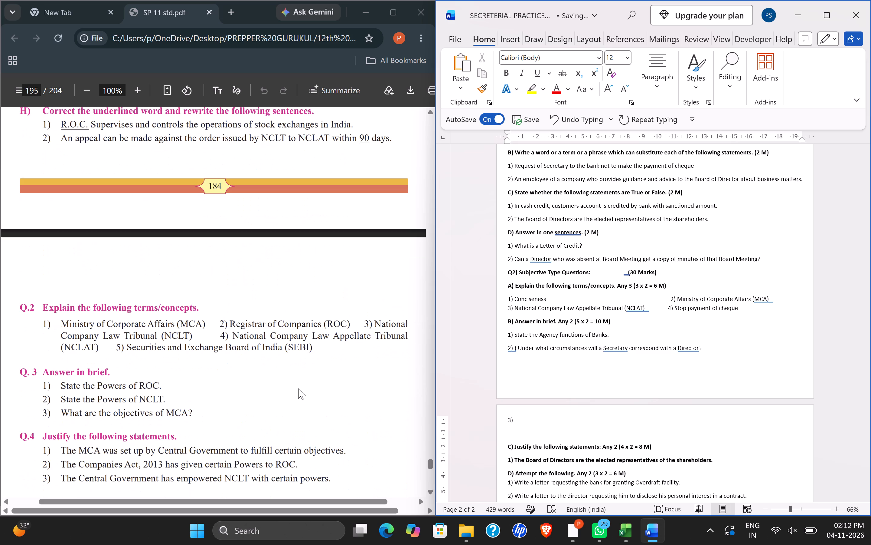
scroll(298, 388, "down", 1)
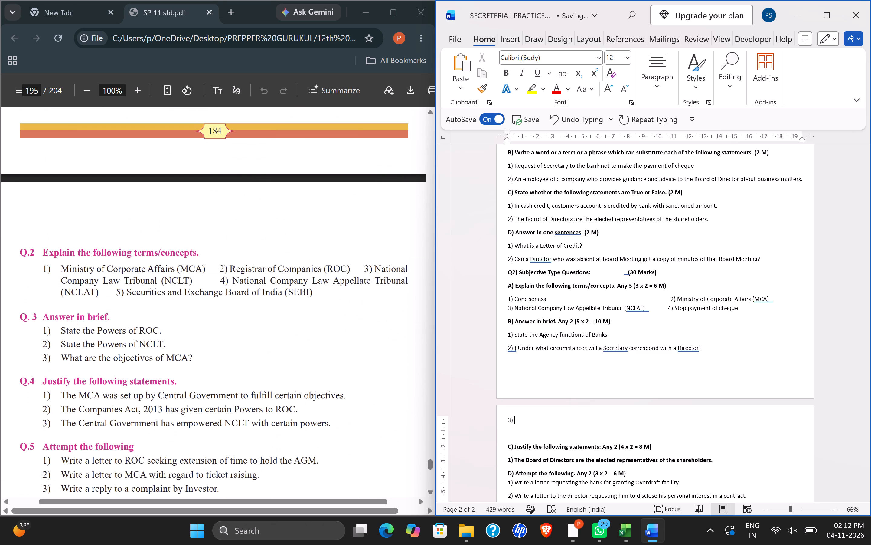
left_click_drag(59, 344, 199, 332)
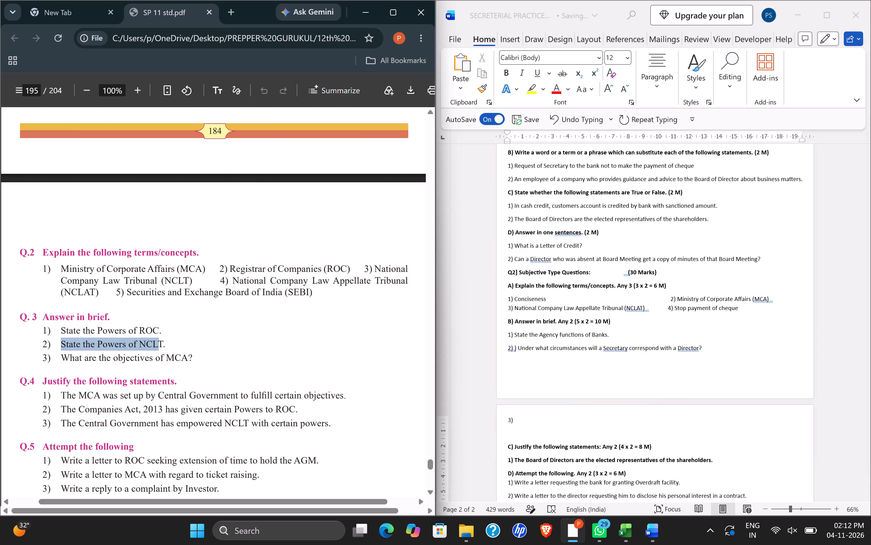
left_click(96, 381)
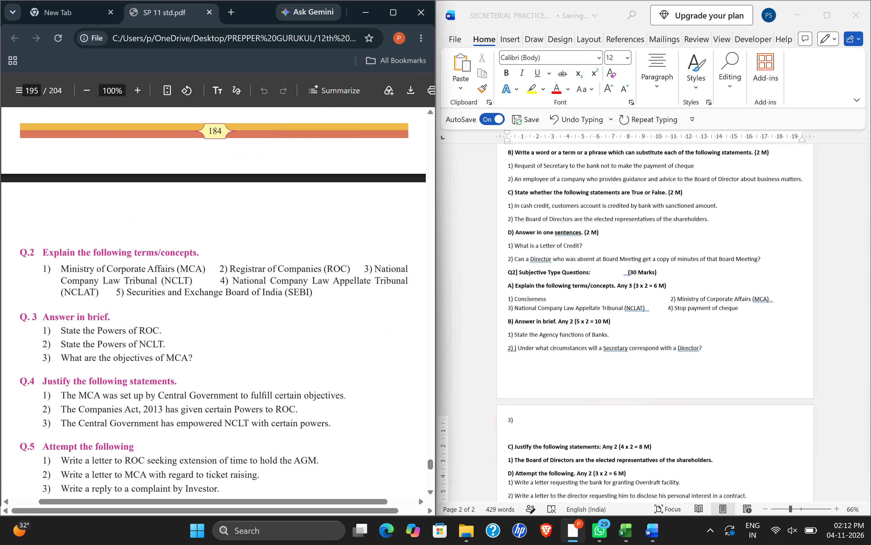
left_click_drag(62, 331, 223, 312)
key("ctrl+c")
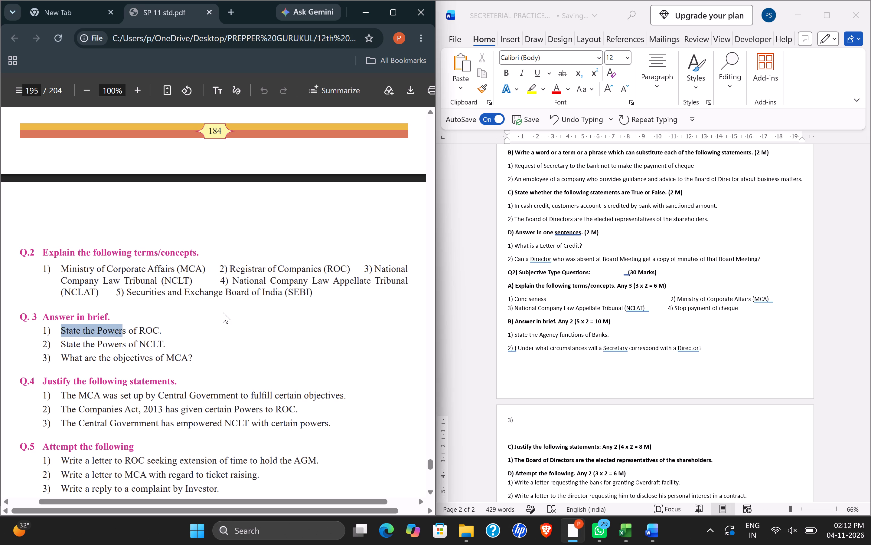
left_click(520, 422)
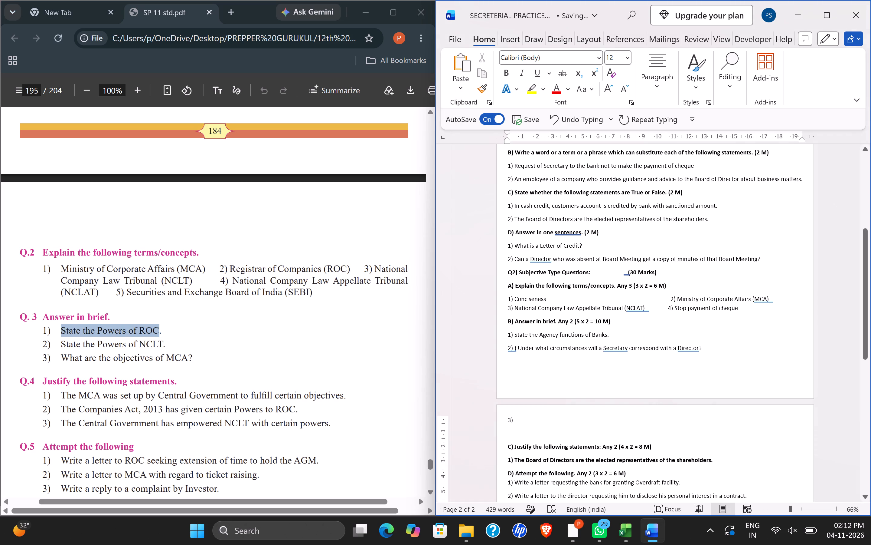
key("ctrl+v")
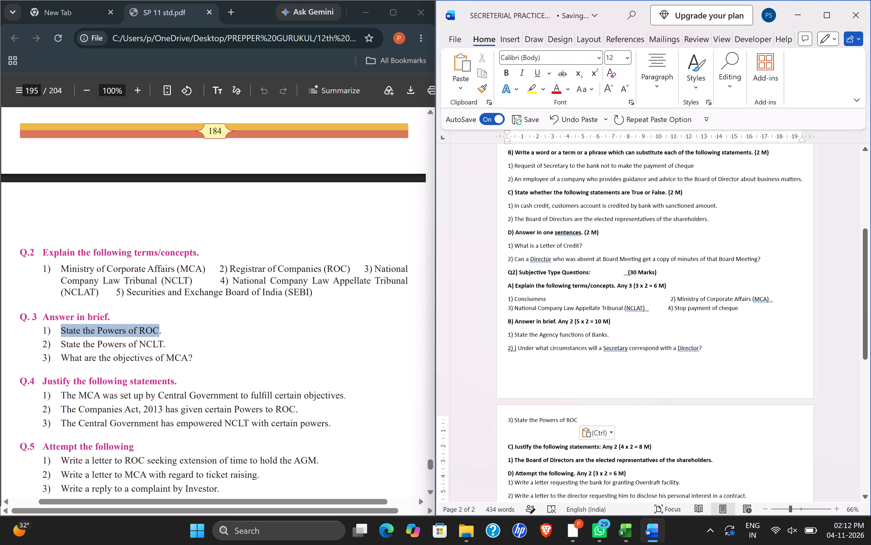
Delete the blank line between Q2 B) question 3) and the "C) Justify the following statements" heading.
left_click(521, 434)
key("BackSpace")
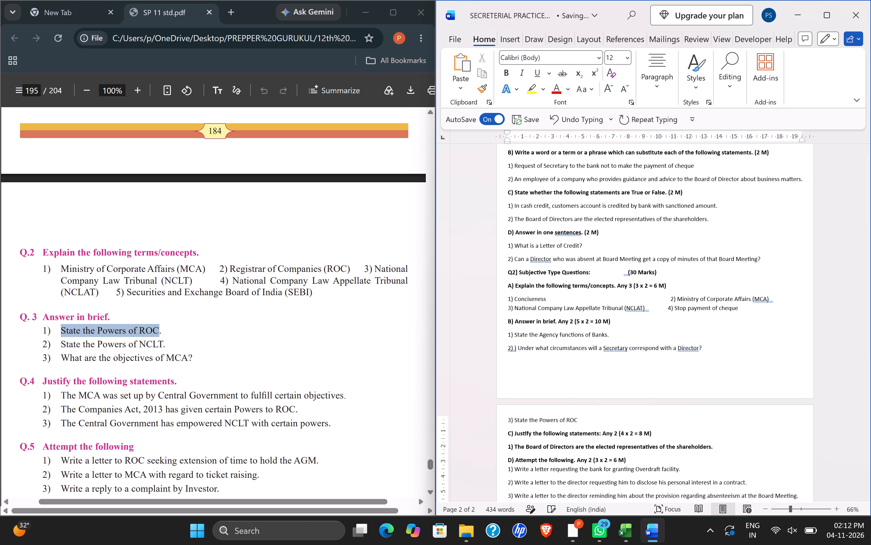
Remove the bold formatting from Q2 C) statement 1), "The Board of Directors are the elected representatives of the shareholders.".
scroll(568, 412, "down", 1)
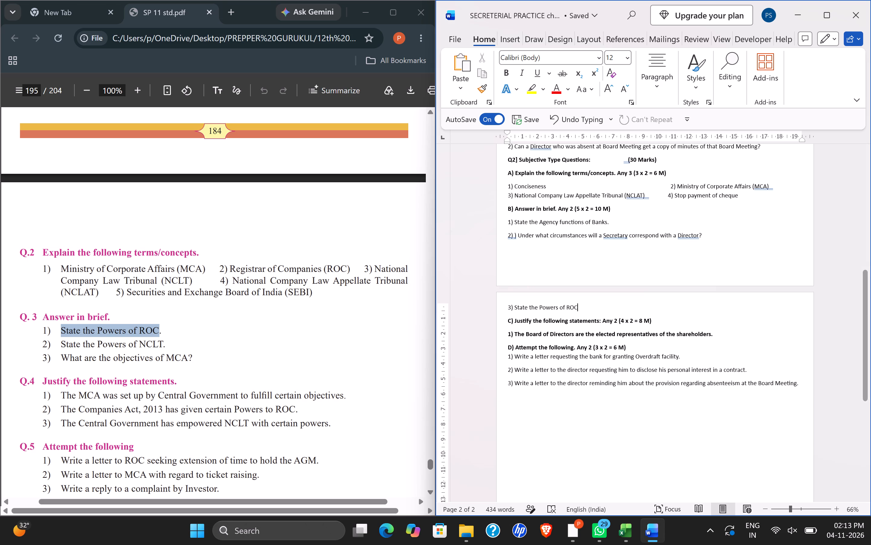
scroll(568, 412, "up", 1)
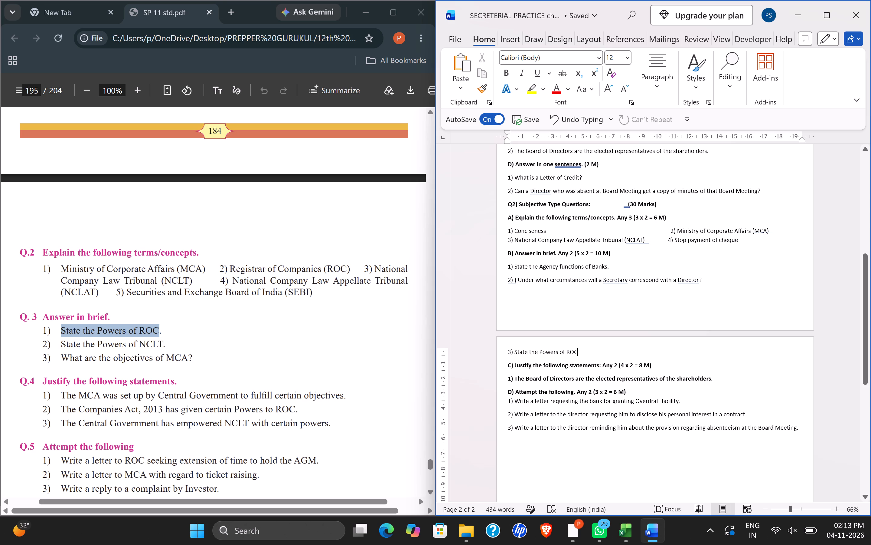
left_click(711, 379)
left_click_drag(508, 383, 743, 384)
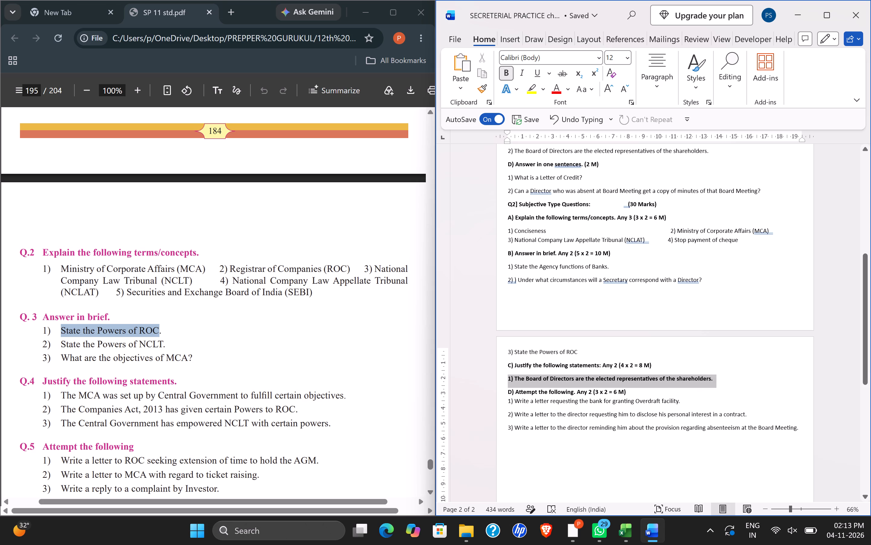
left_click_drag(743, 384, 744, 383)
key("ctrl+b")
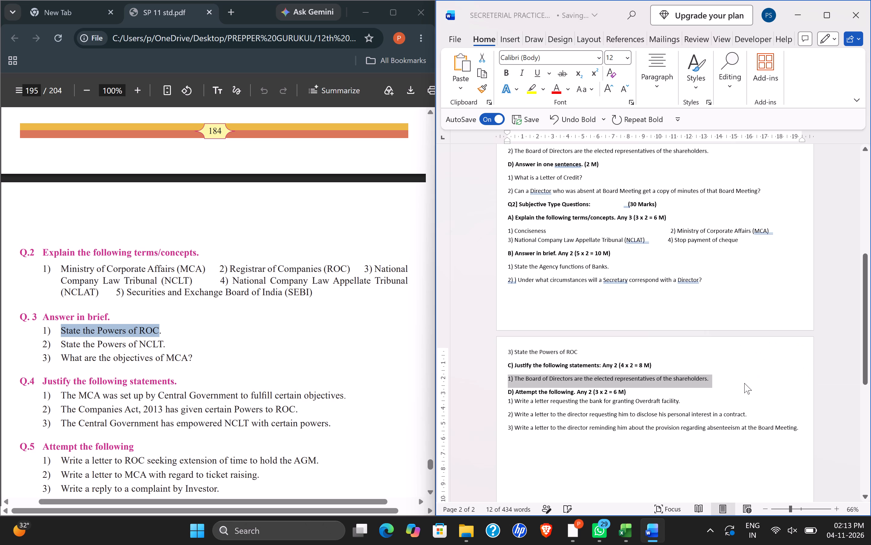
Replace Q2 D) question 3) with the textbook's Q.5 question 4), "Write a letter to NCLT seeking extension to time of repay Public Deposits.".
scroll(298, 394, "down", 2)
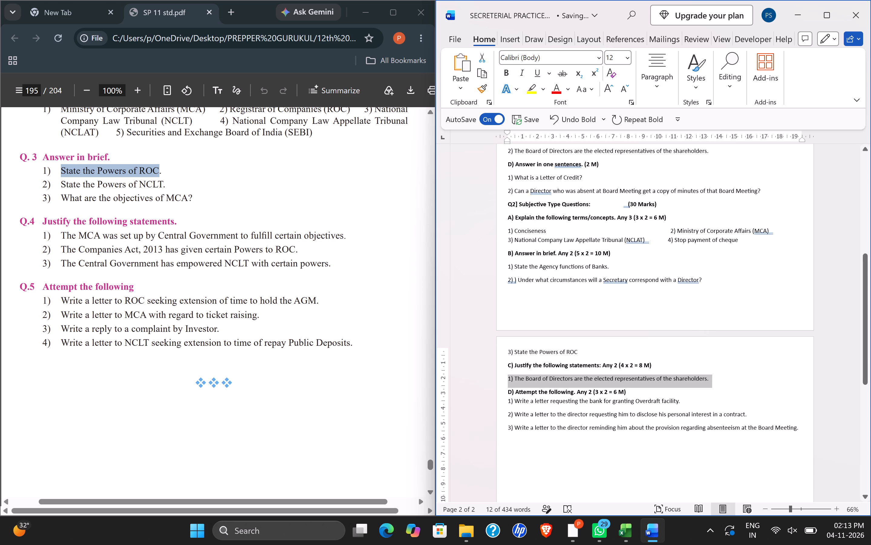
left_click_drag(507, 428, 824, 436)
key("Delete")
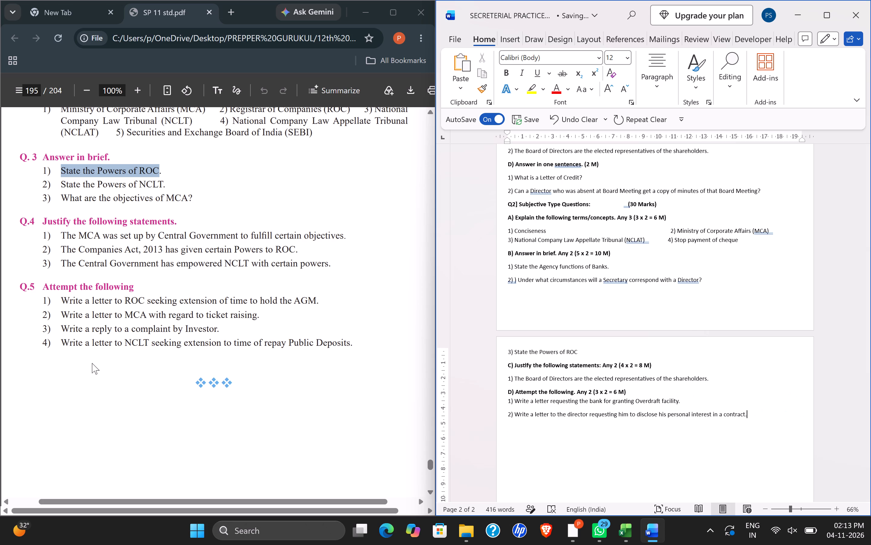
left_click_drag(58, 343, 351, 352)
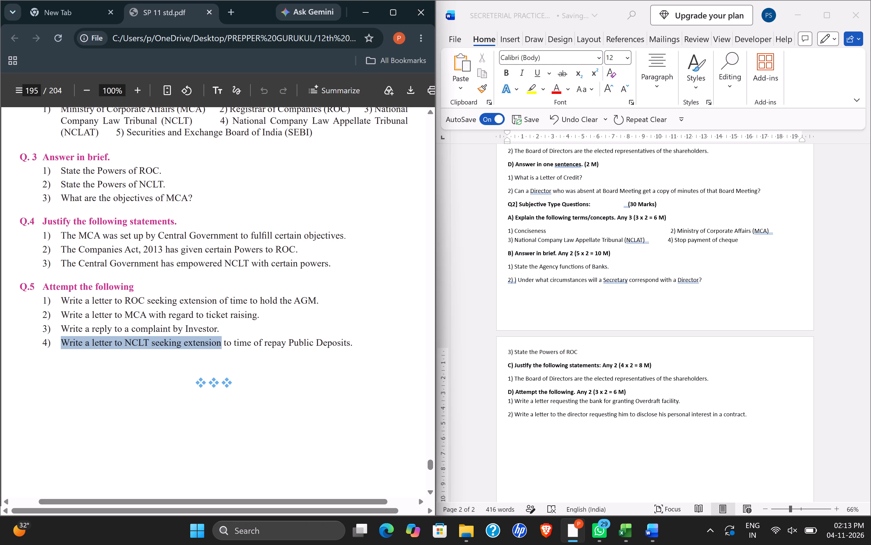
left_click_drag(351, 352, 370, 346)
key("ctrl+c")
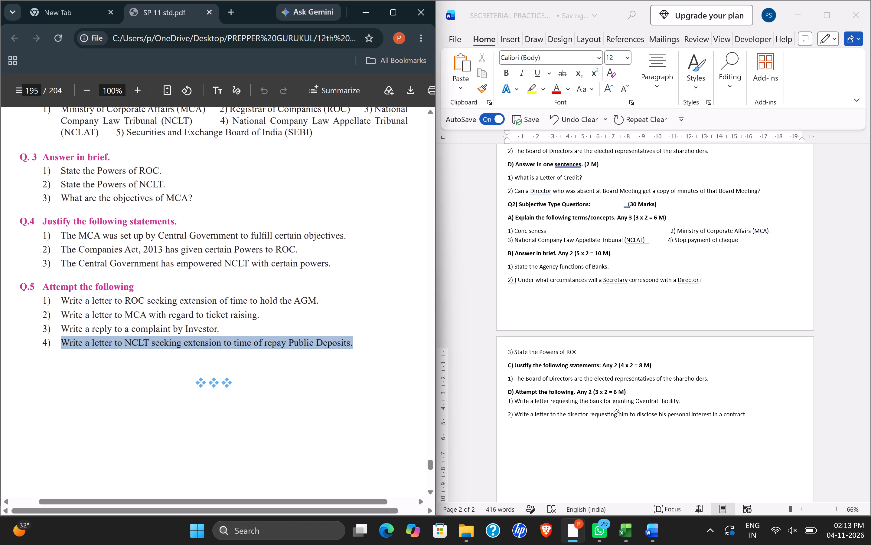
left_click(748, 415)
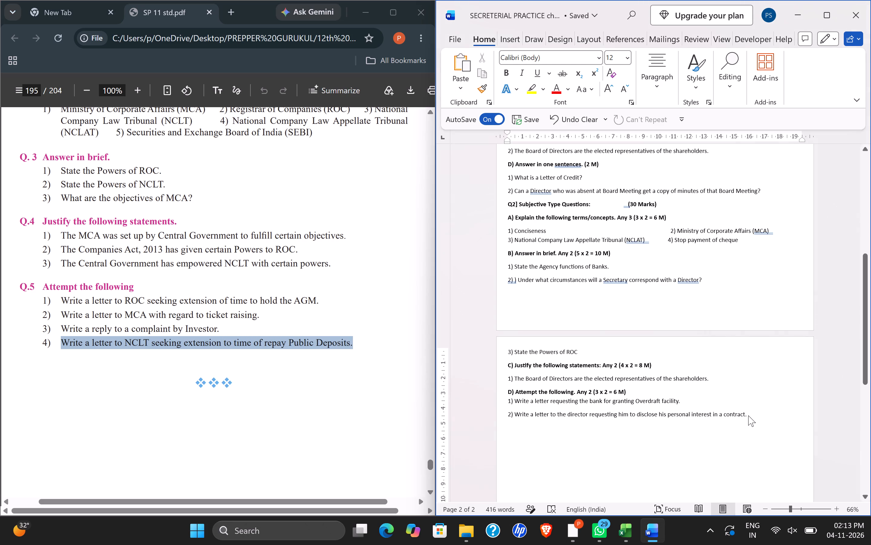
key("Return")
type("3)")
key("space")
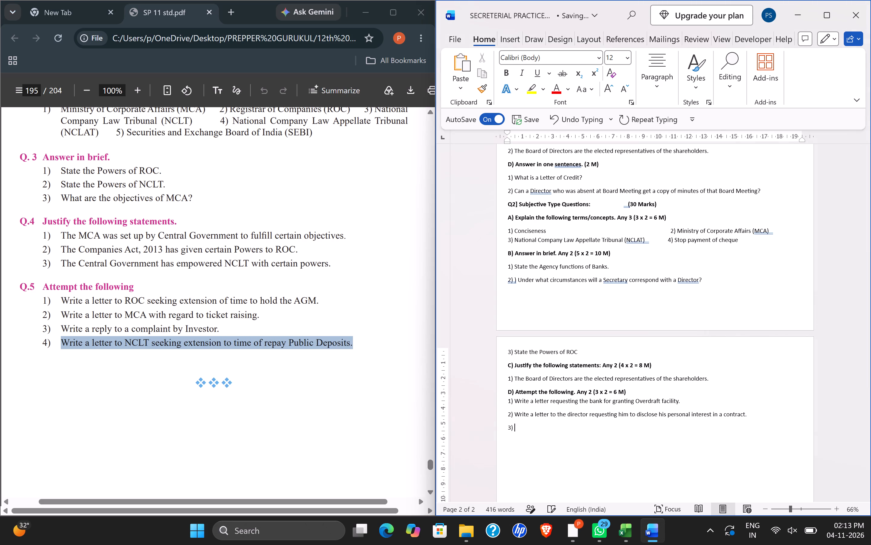
key("ctrl+v")
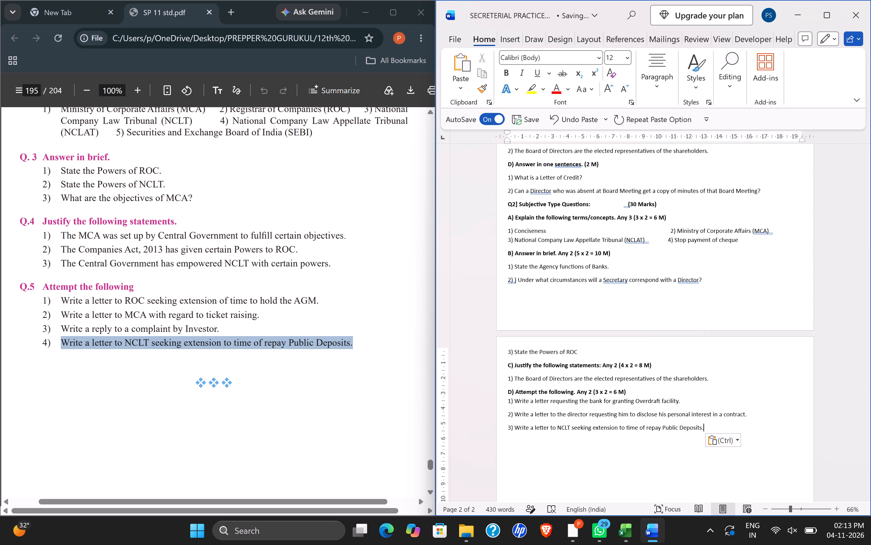
Copy the textbook's Q.4 statement "The MCA was set up by Central Government to fulfill certain objectives." into Q2 C) as statement 2).
left_click_drag(59, 236, 371, 220)
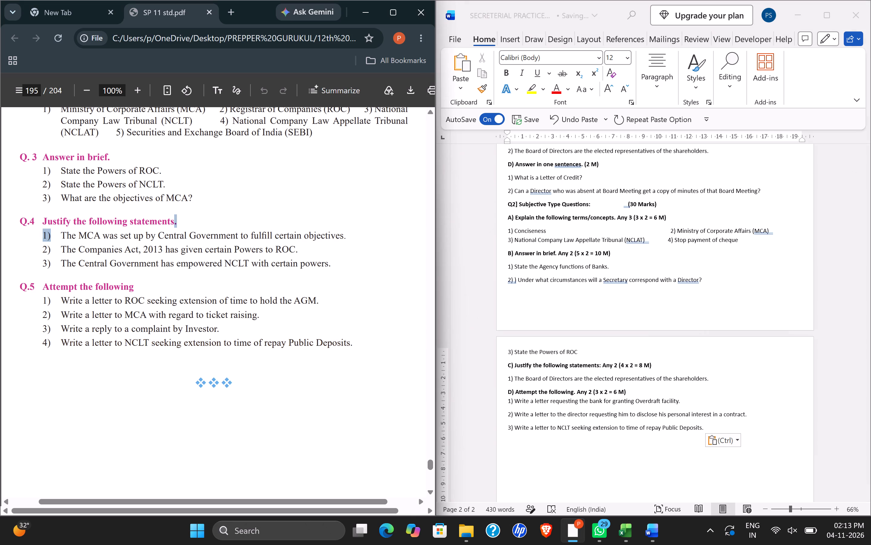
left_click_drag(371, 220, 369, 246)
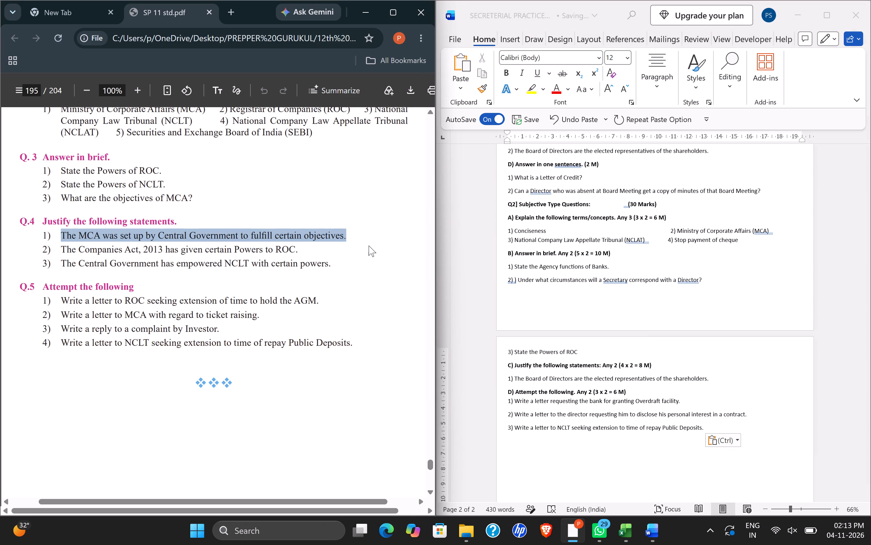
key("ctrl+c")
left_click(723, 378)
left_click(720, 378)
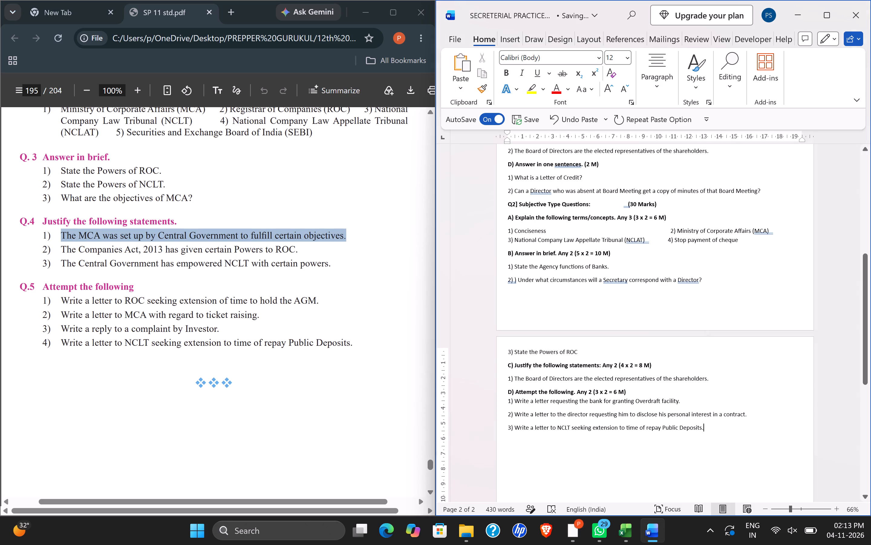
key("Return")
key("ctrl+v")
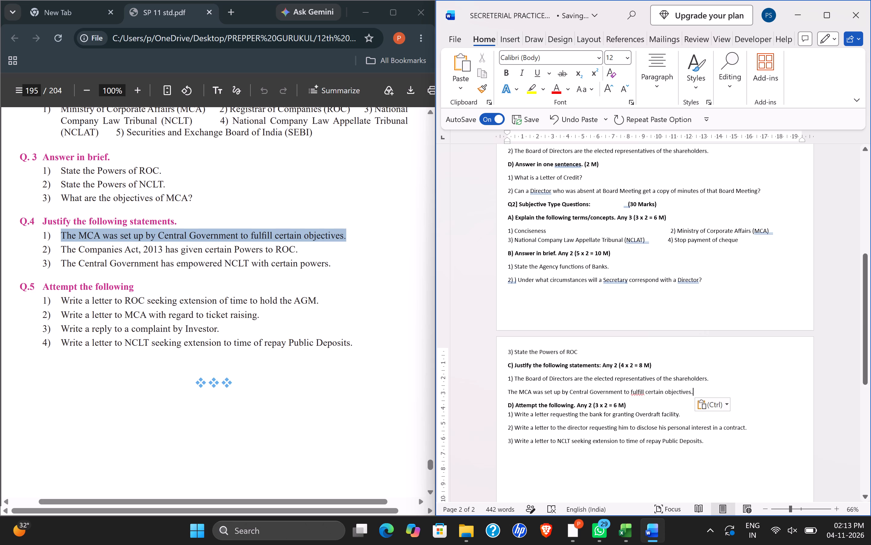
left_click(508, 393)
key("2")
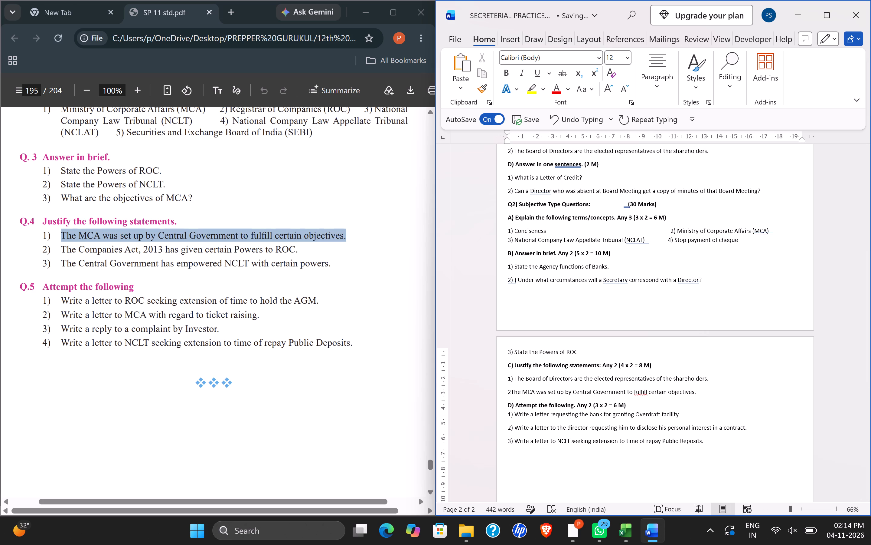
type(")")
key("space")
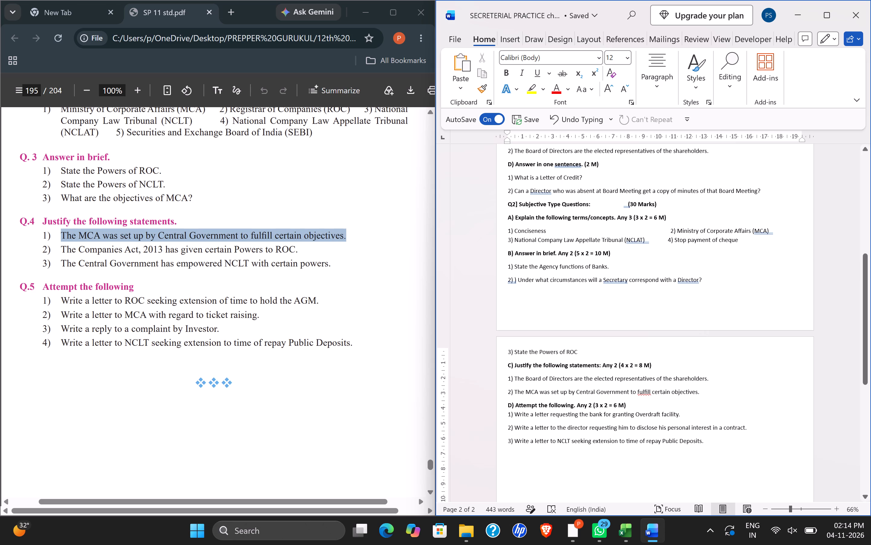
Copy "The Primary functions of Commercial Banks include-Accepting deposits and leading funds." from Q.5 of the textbook's banks chapter into Q2 C) as statement 3).
scroll(235, 312, "up", 2)
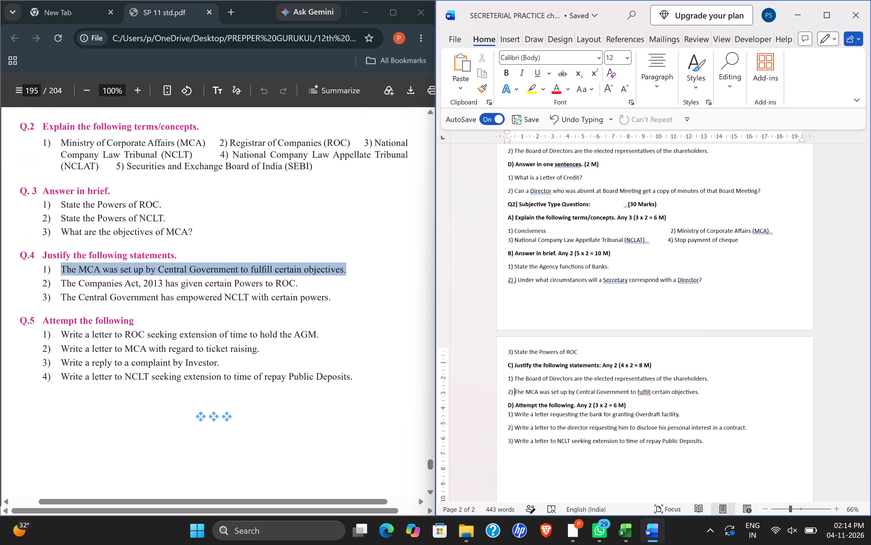
scroll(235, 312, "up", 11)
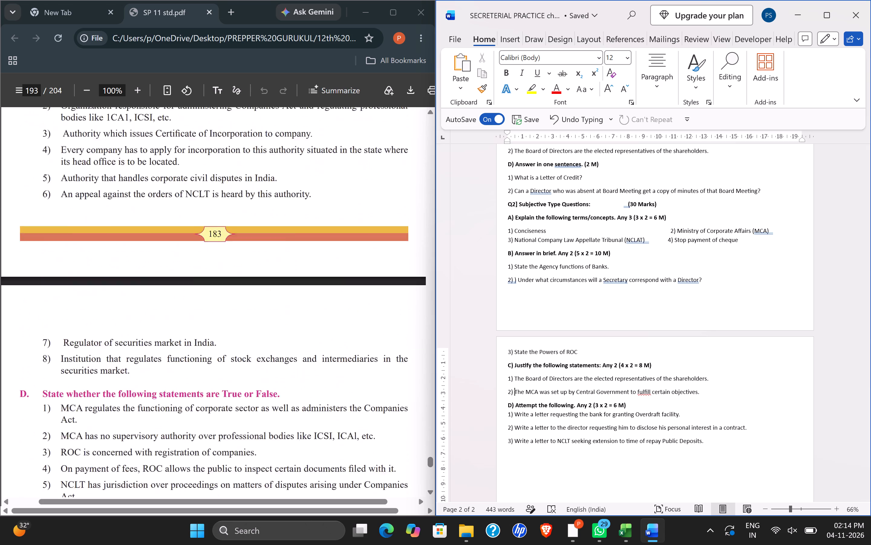
scroll(235, 312, "up", 16)
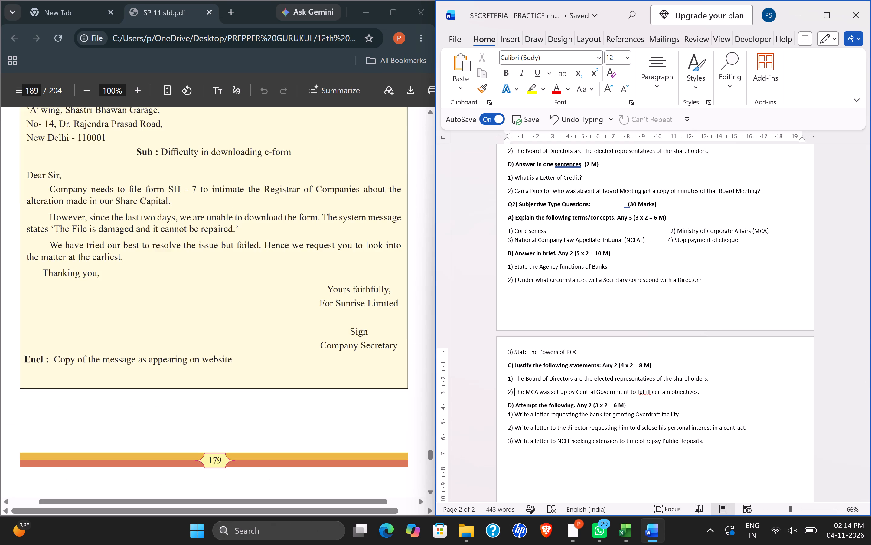
scroll(235, 312, "up", 17)
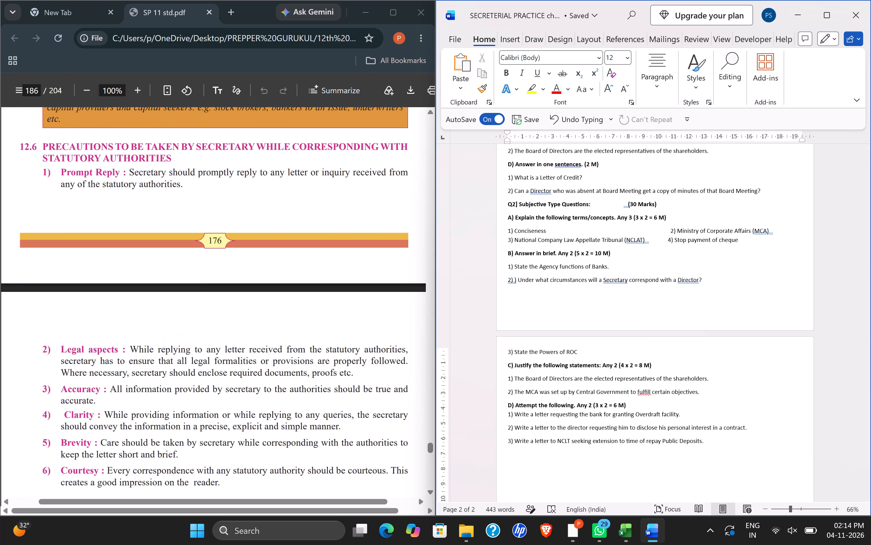
scroll(235, 312, "up", 7)
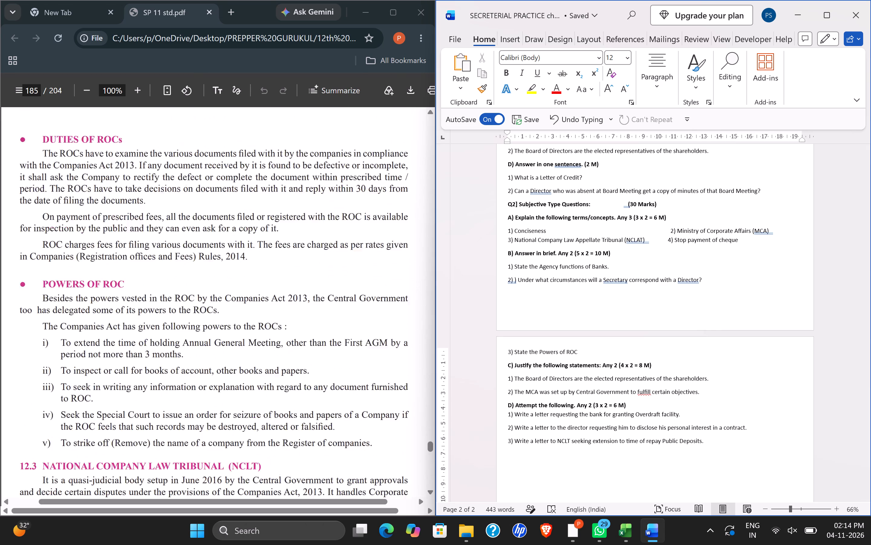
scroll(235, 312, "up", 7)
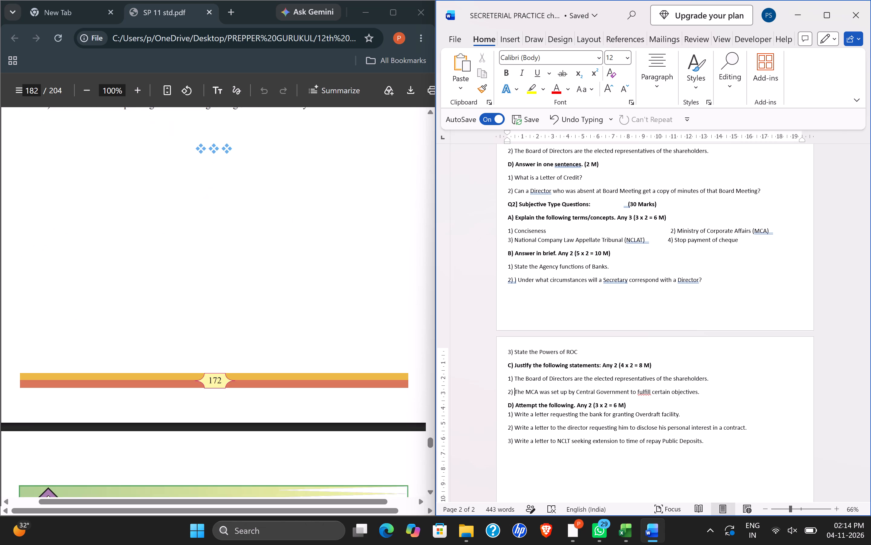
scroll(235, 312, "up", 1)
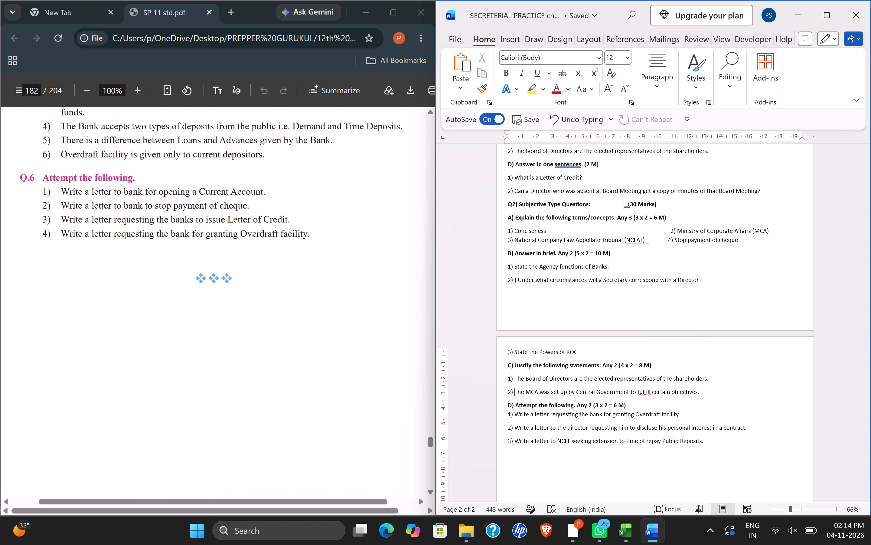
scroll(235, 312, "up", 3)
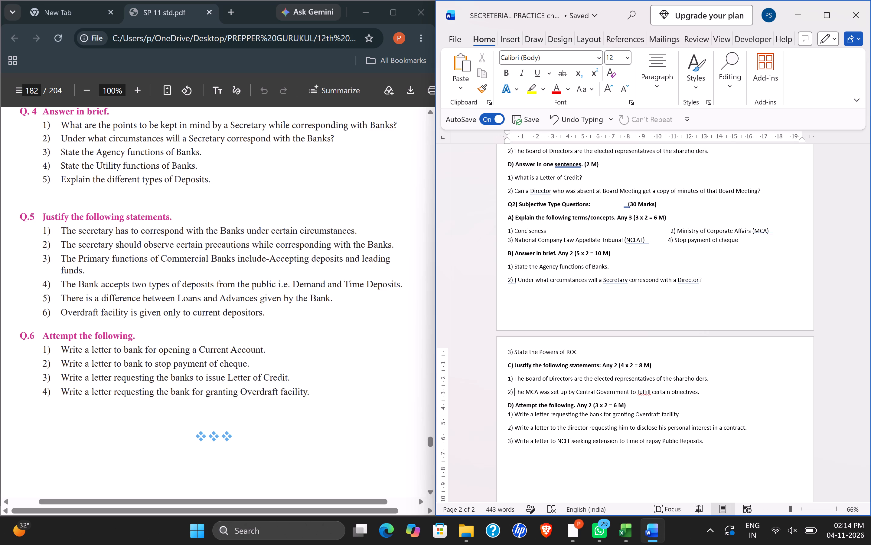
left_click_drag(59, 259, 102, 274)
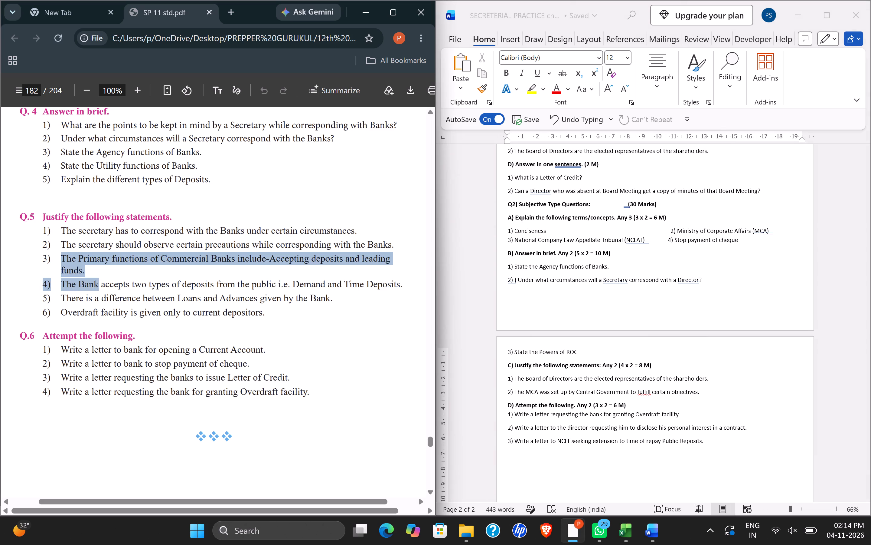
left_click_drag(102, 274, 88, 273)
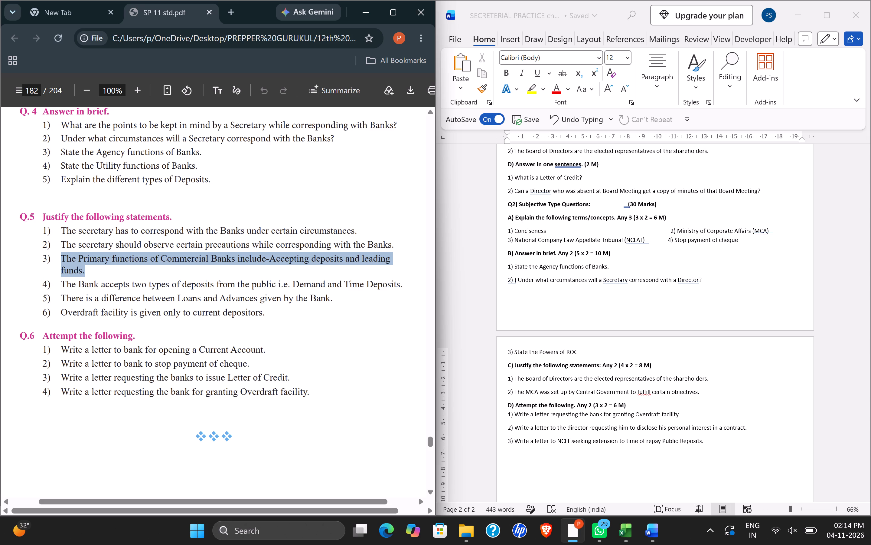
key("ctrl+c")
left_click(709, 397)
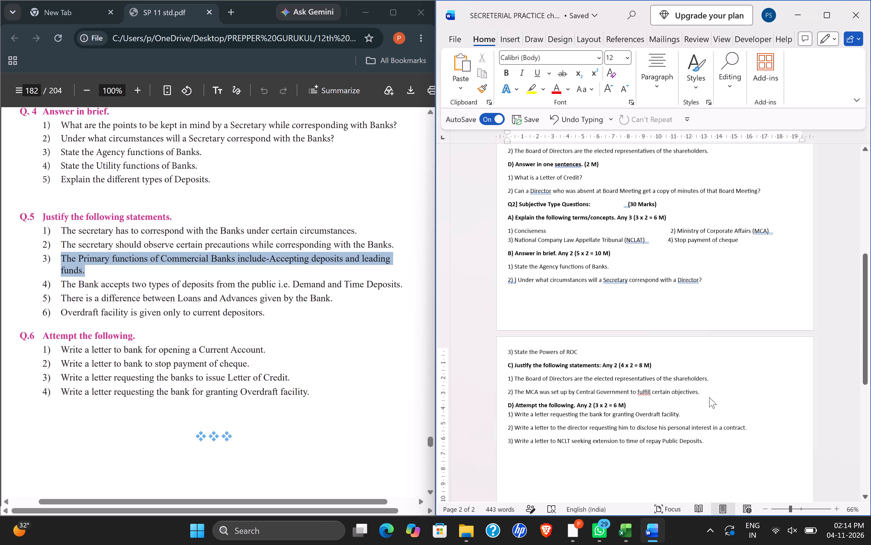
left_click(707, 392)
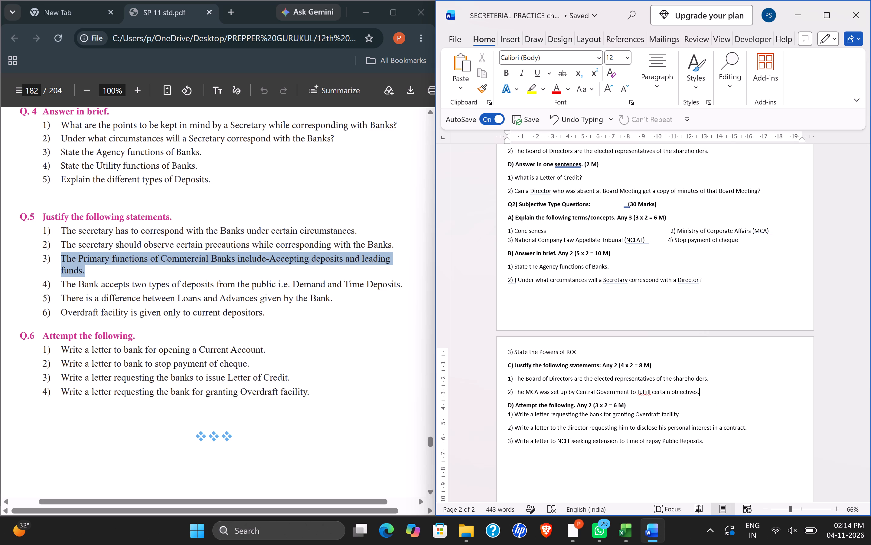
key("Return")
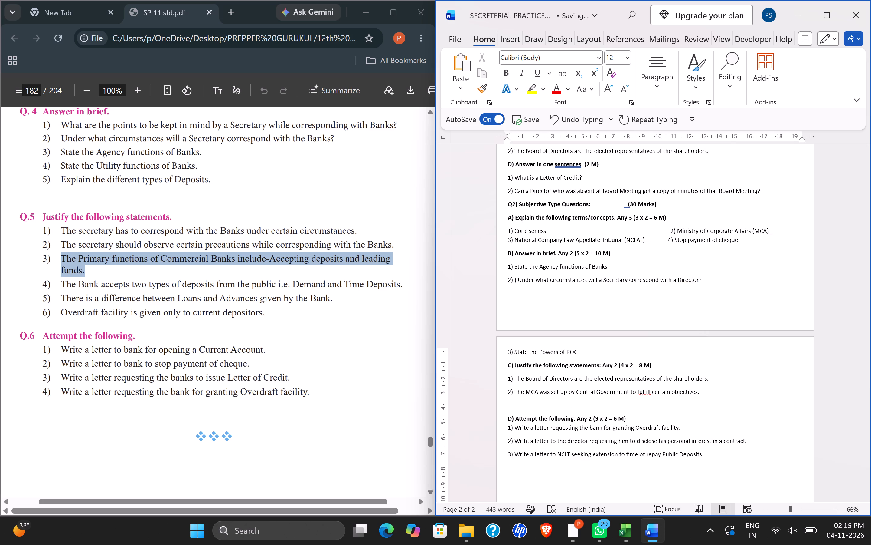
key("ctrl+v")
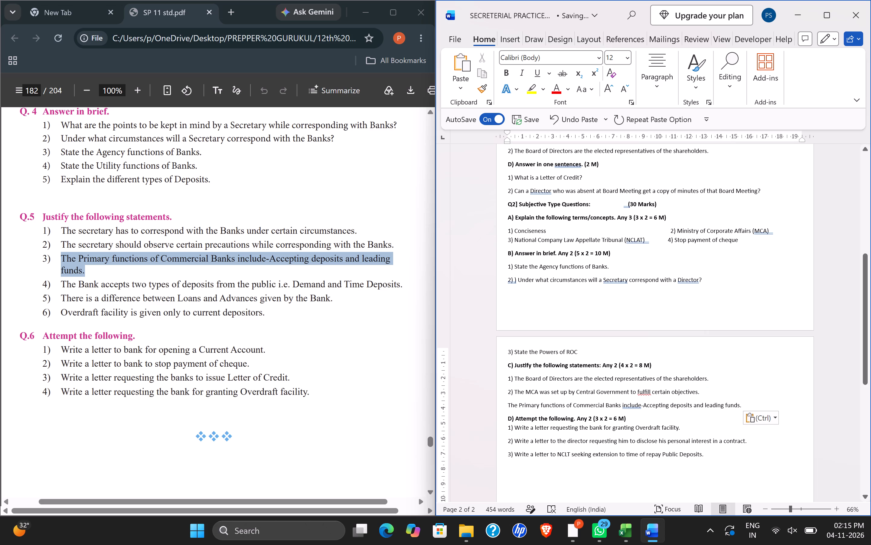
left_click(502, 409)
type("3)")
key("space")
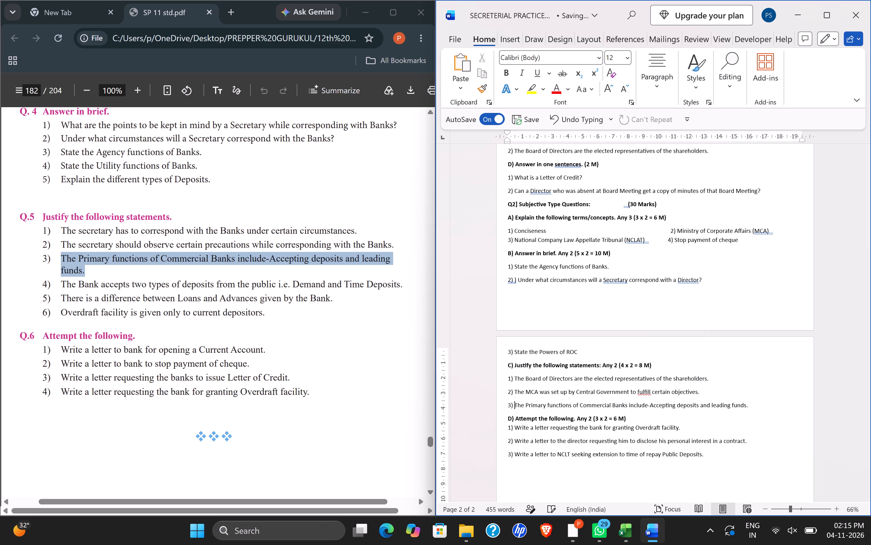
Add the heading line "PREPPER GURUKUL" above the "SECRETERIAL PRACTICE" title of the test paper.
scroll(661, 305, "up", 5)
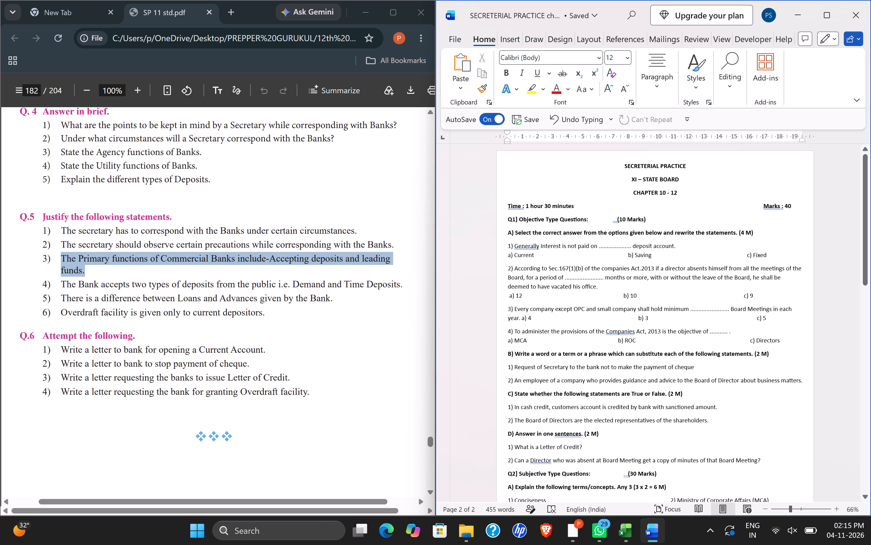
left_click(623, 164)
key("Return")
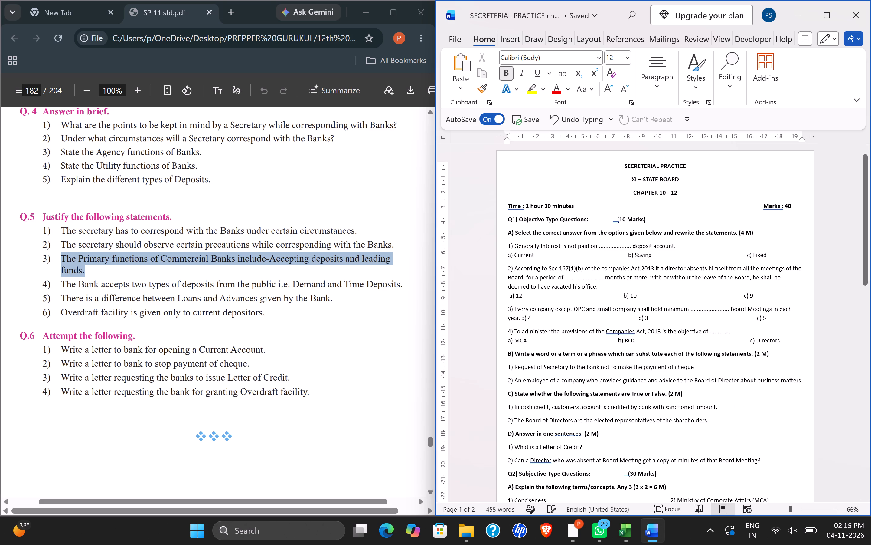
left_click(632, 166)
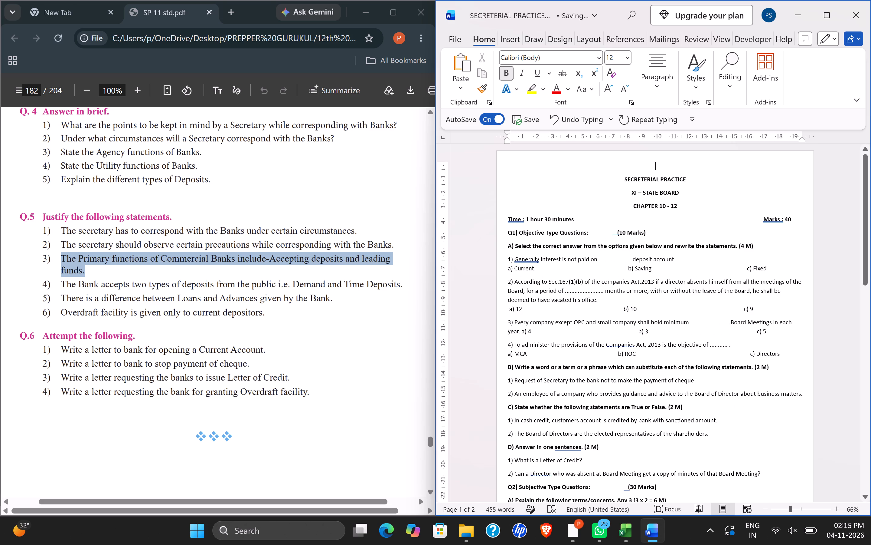
type("PREPPER")
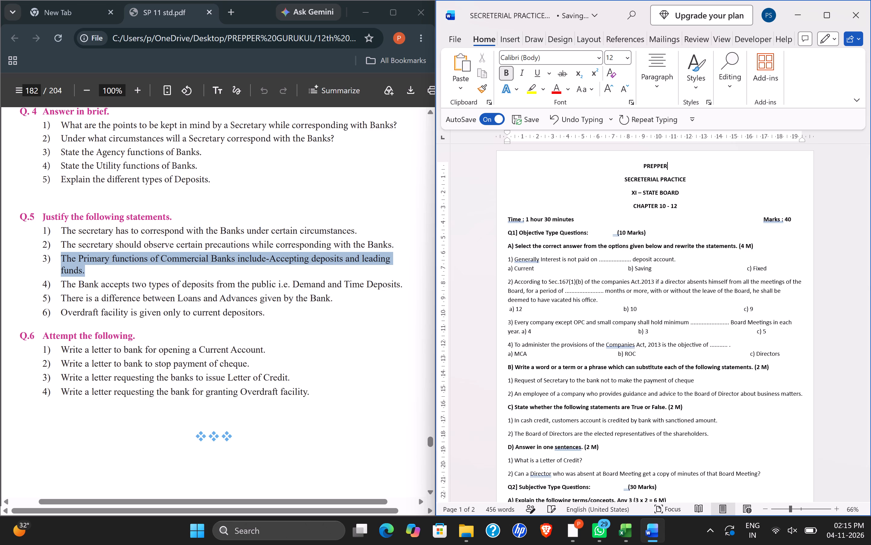
key("space")
type("GURUKUL")
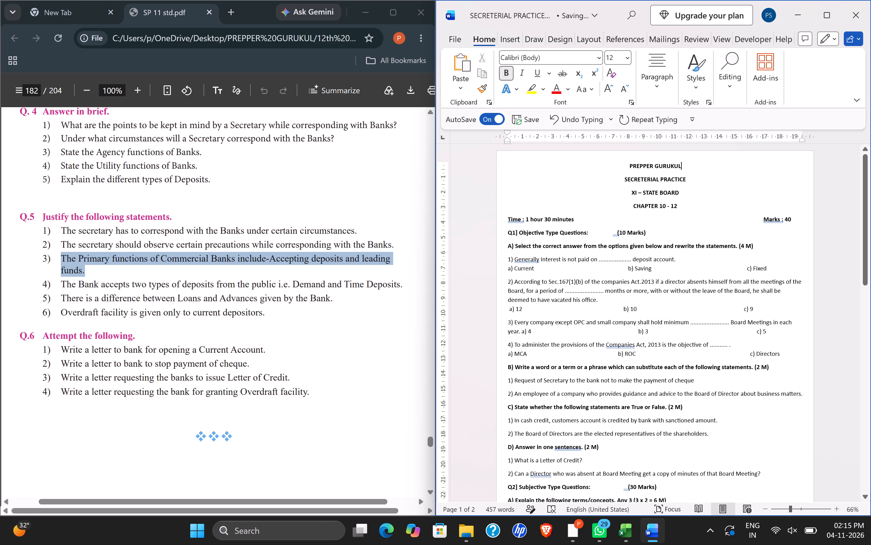
Review the test paper from the heading through the last Q2 D) question.
scroll(607, 233, "down", 1)
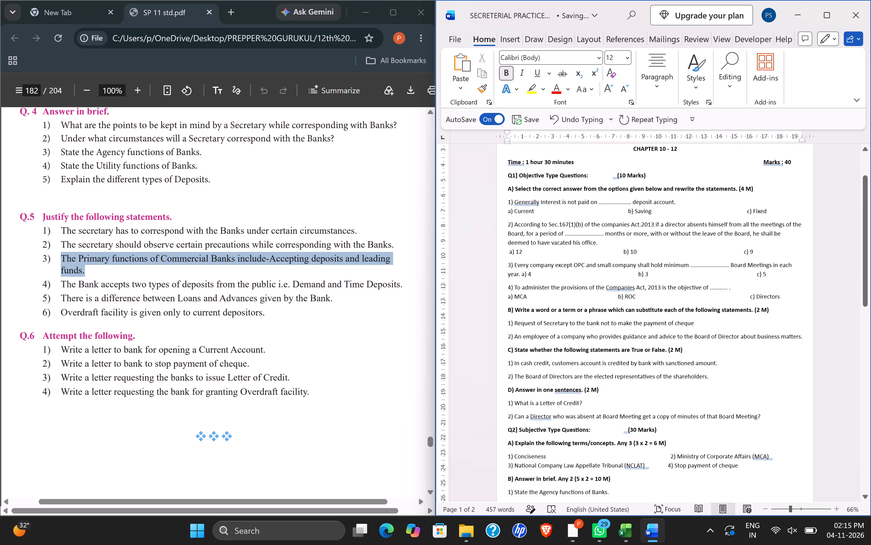
scroll(618, 359, "down", 2)
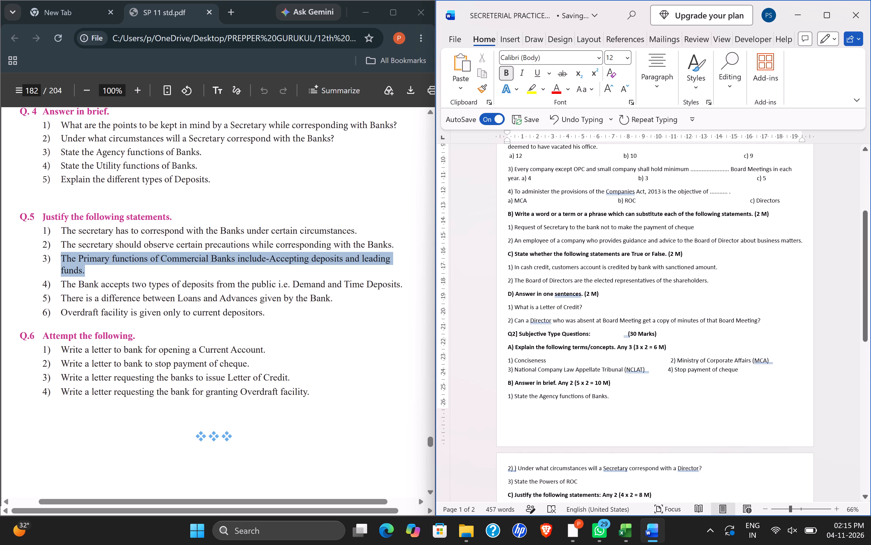
scroll(618, 359, "down", 2)
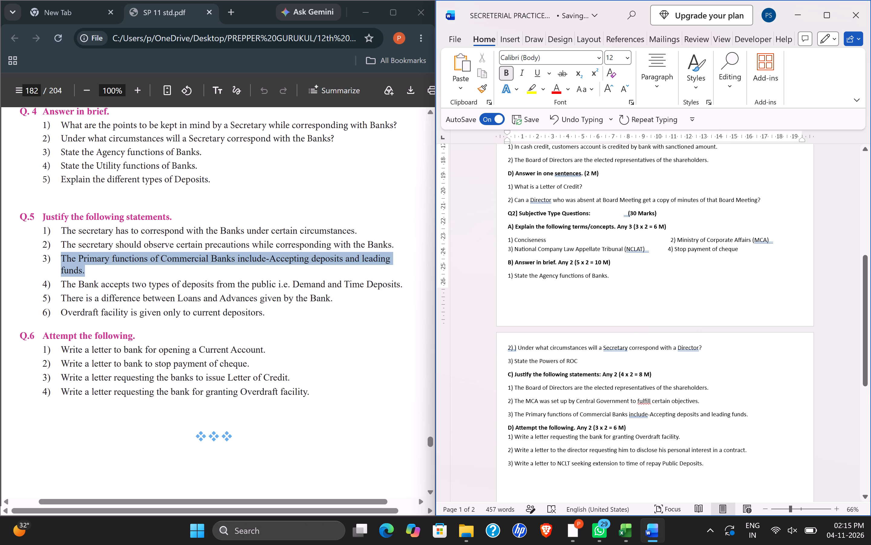
scroll(582, 372, "down", 1)
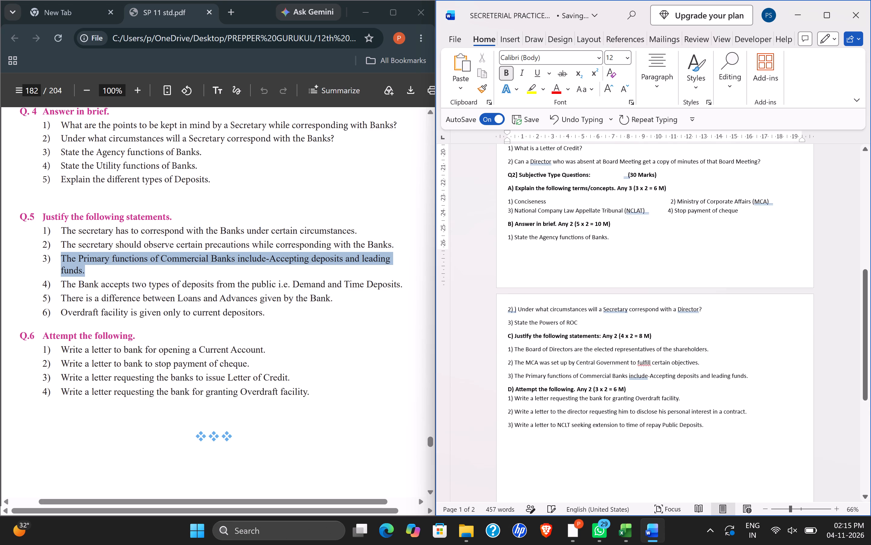
scroll(582, 372, "down", 3)
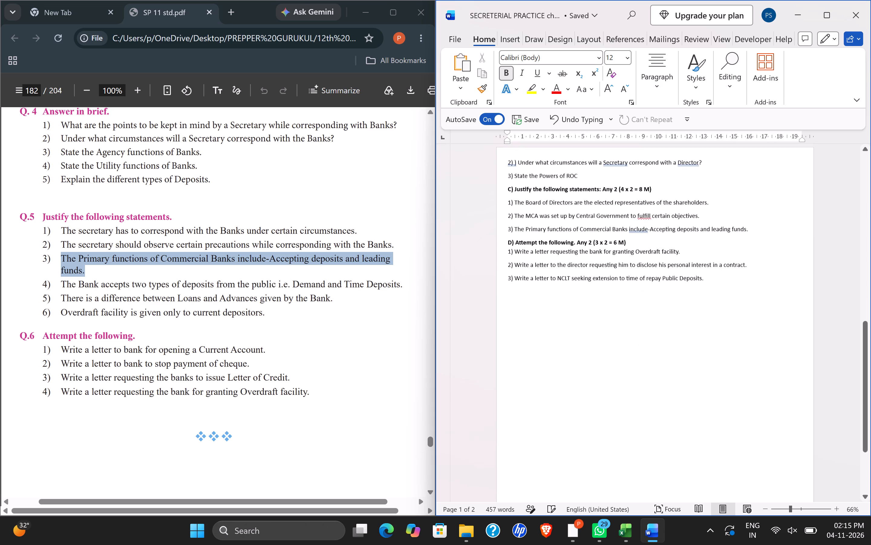
Widen the test paper's left and right page margins by about 1 cm each, narrowing the text to about 17 cm.
scroll(582, 372, "down", 1)
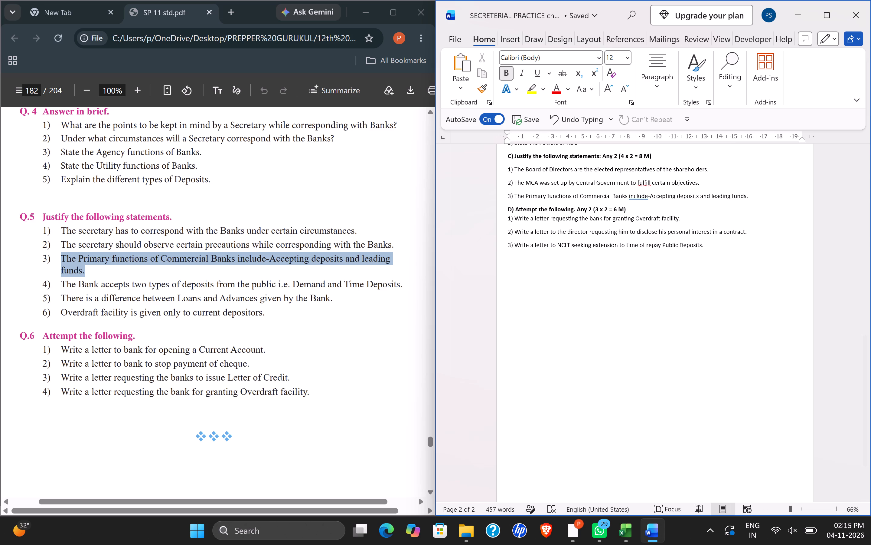
scroll(556, 250, "up", 2)
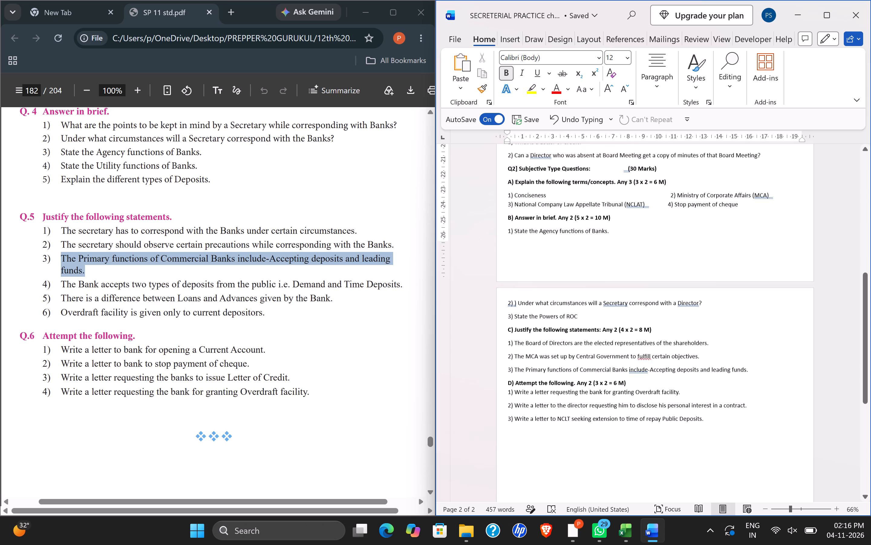
scroll(595, 300, "up", 4)
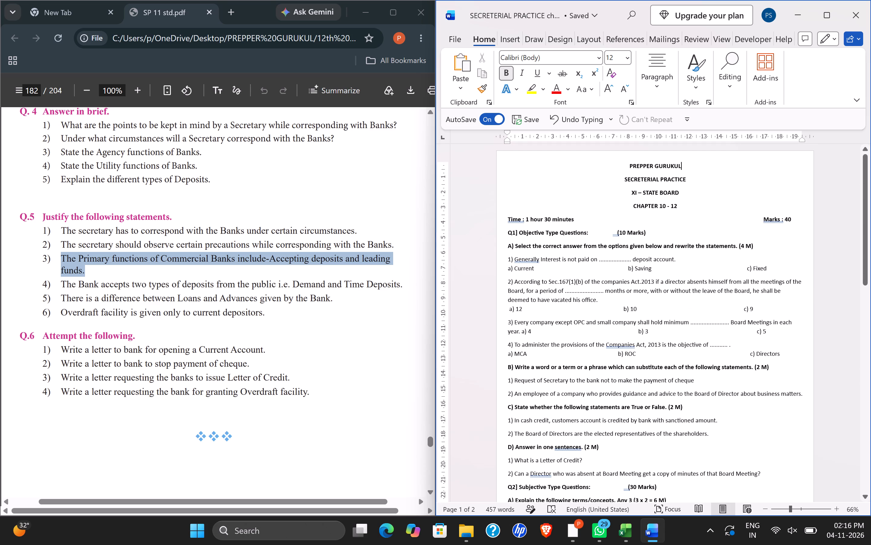
left_click_drag(506, 139, 507, 139)
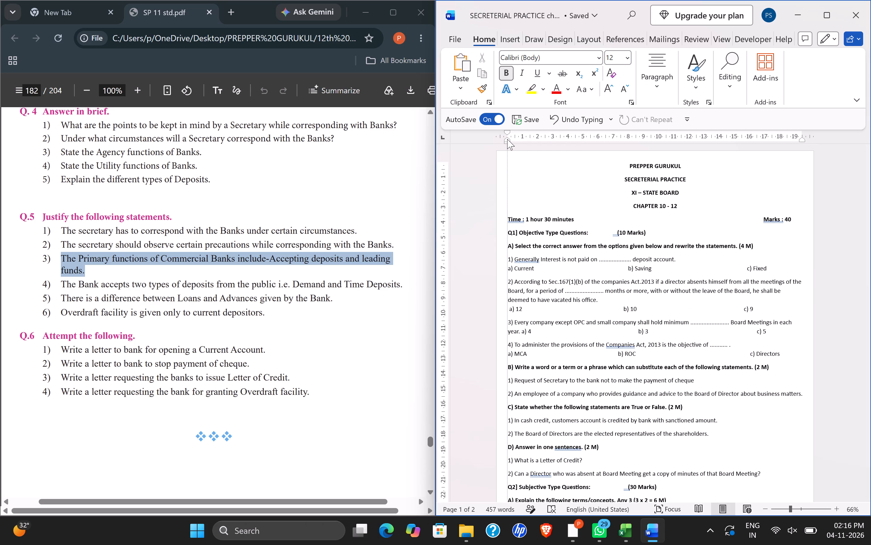
left_click_drag(507, 139, 511, 139)
left_click_drag(507, 137, 521, 138)
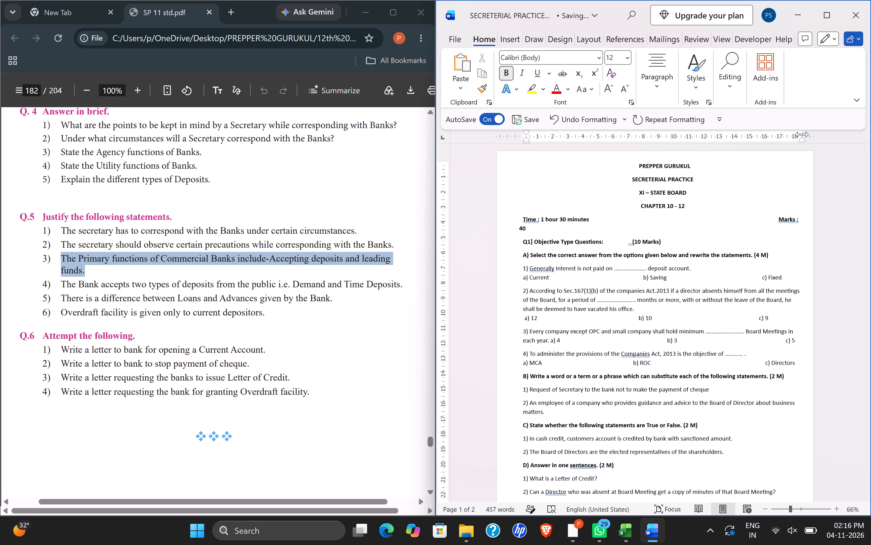
left_click_drag(802, 134, 791, 135)
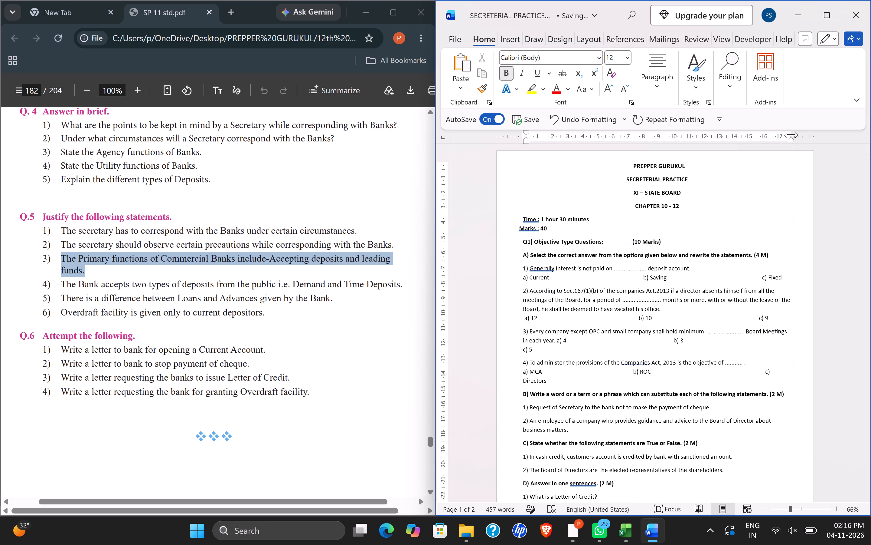
left_click_drag(791, 135, 792, 135)
left_click_drag(792, 135, 792, 135)
left_click_drag(792, 135, 793, 135)
left_click_drag(793, 135, 785, 134)
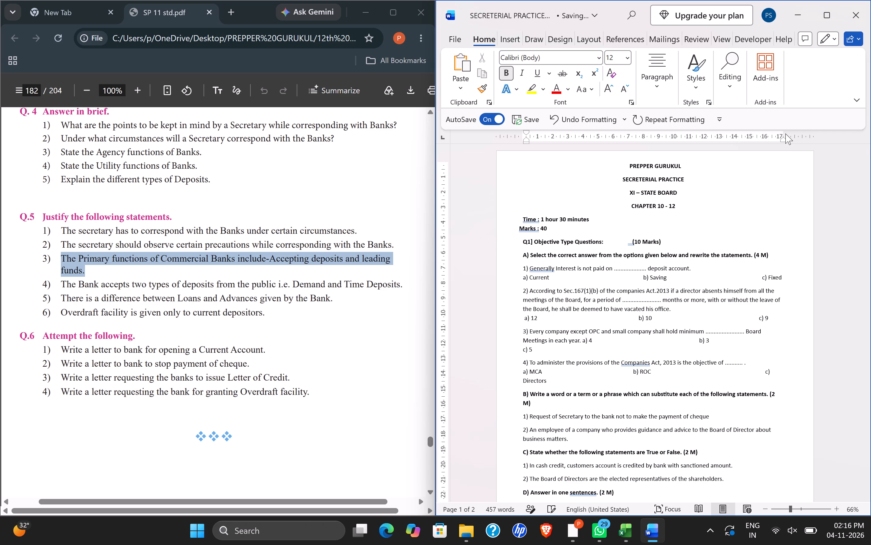
Delete the surplus spacing before "Marks : 40" so it fits on the same line as "Time : 1 hour 30 minutes".
left_click(517, 233)
key("BackSpace")
key("BackSpace")
key("BackSpace")
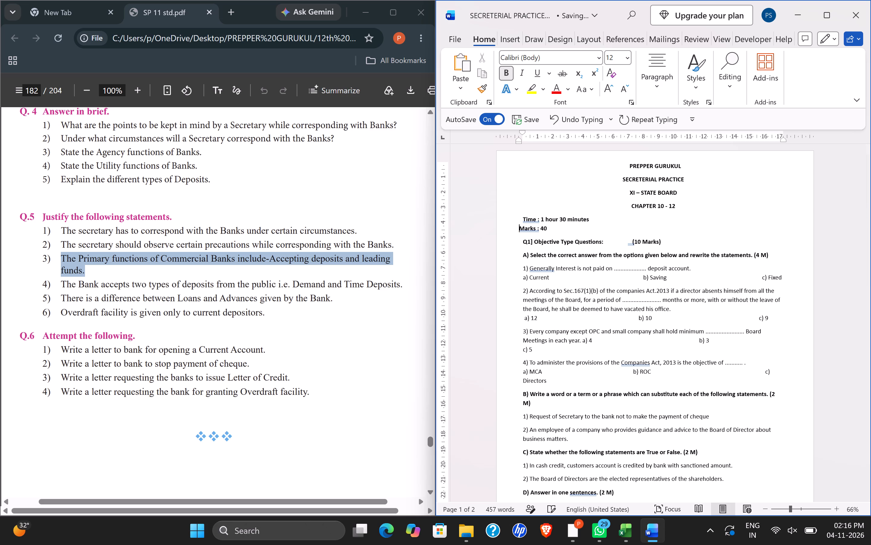
key("BackSpace")
key("BackSpace")
key("BackSpace")
key("BackSpace")
key("BackSpace")
key("BackSpace")
key("BackSpace")
key("BackSpace")
key("BackSpace")
key("BackSpace")
key("BackSpace")
key("BackSpace")
key("BackSpace")
key("BackSpace")
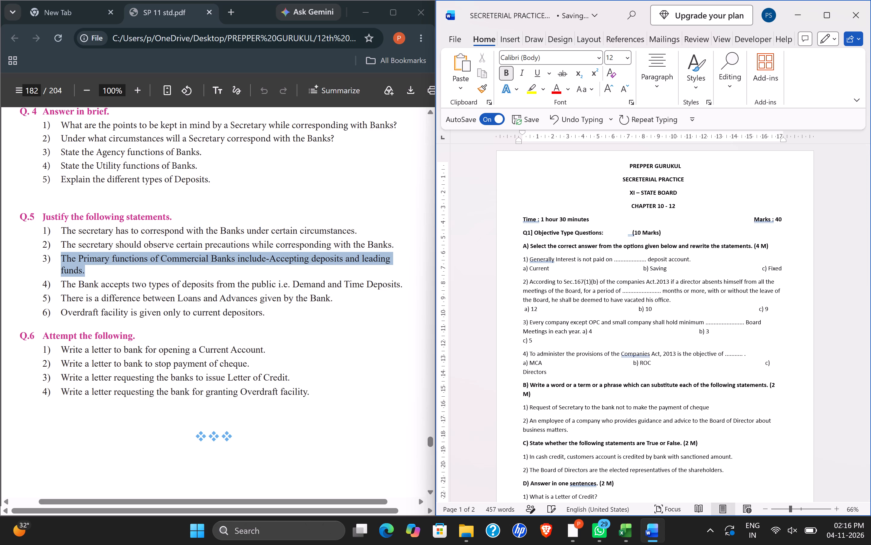